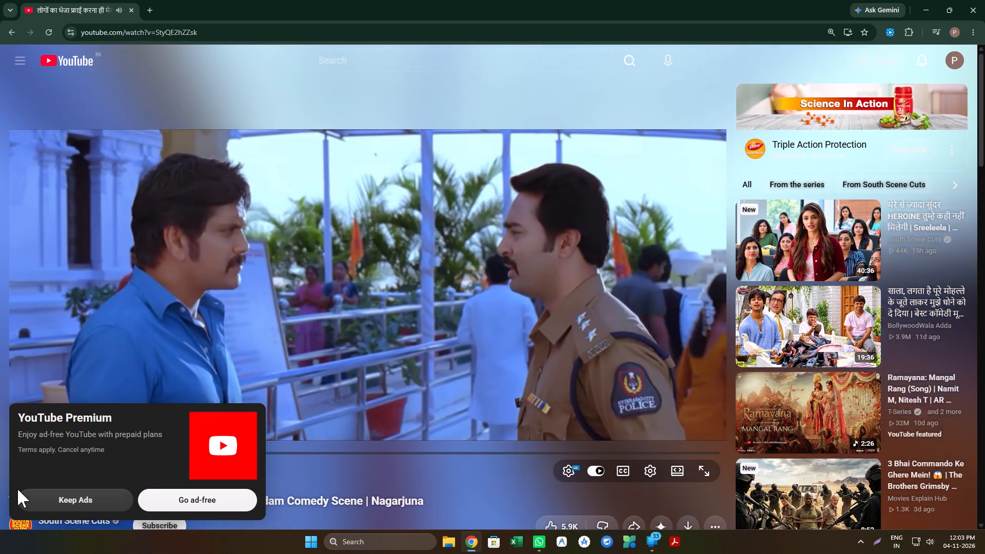
Dismiss the YouTube Premium offer by choosing to keep ads.
left_click(85, 502)
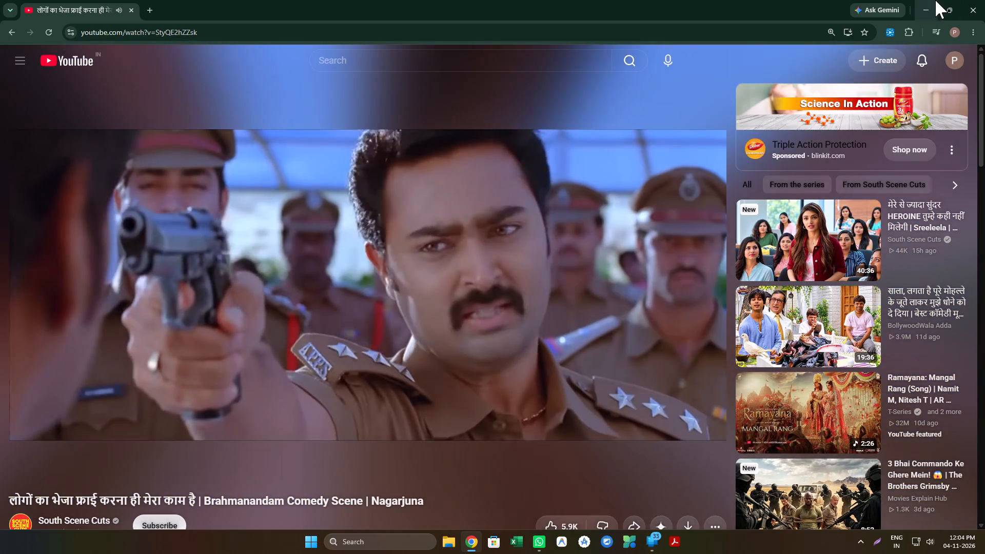
Minimise the browser and open the nov-26 Excel workbook from the desktop.
double_click(930, 1)
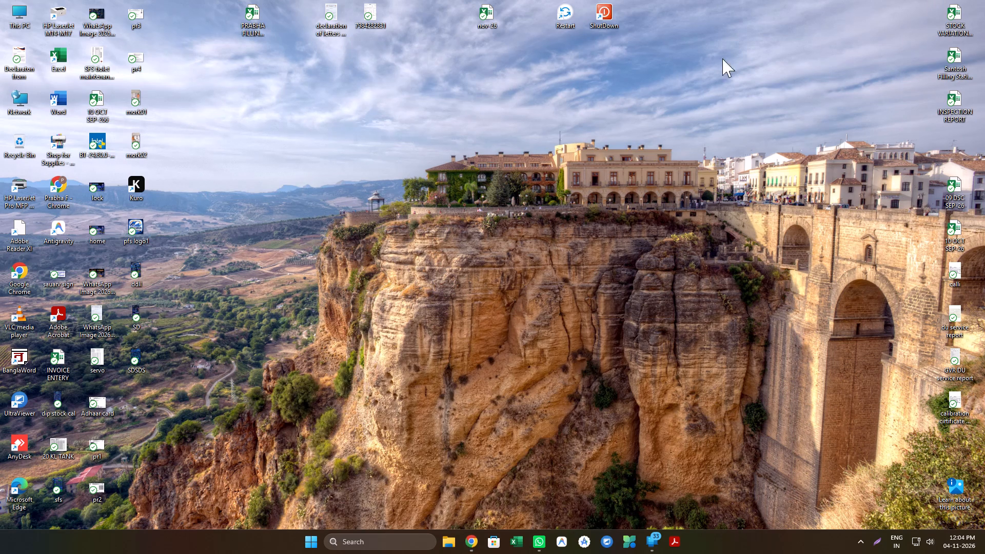
triple_click(481, 8)
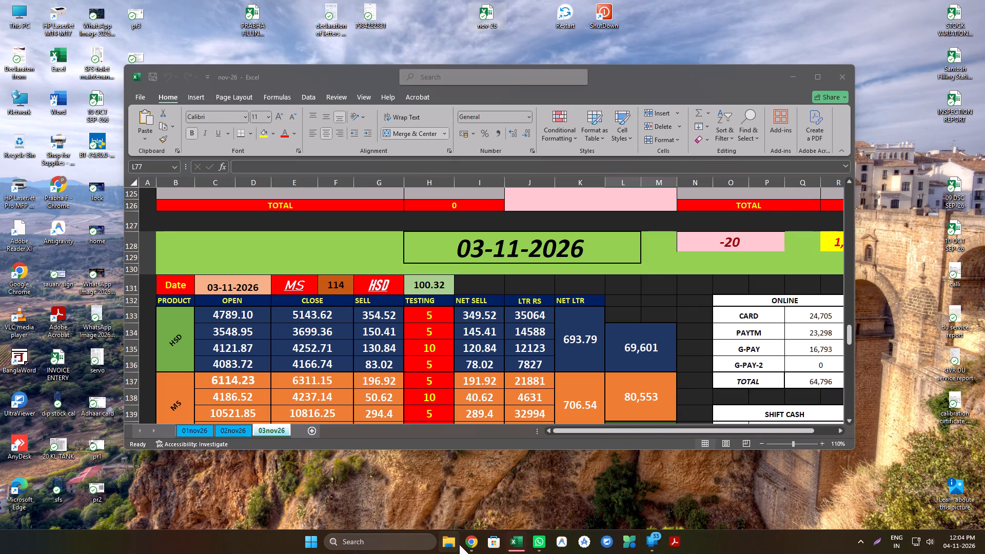
Switch back to Chrome and pause the YouTube comedy video.
left_click(468, 539)
left_click(442, 338)
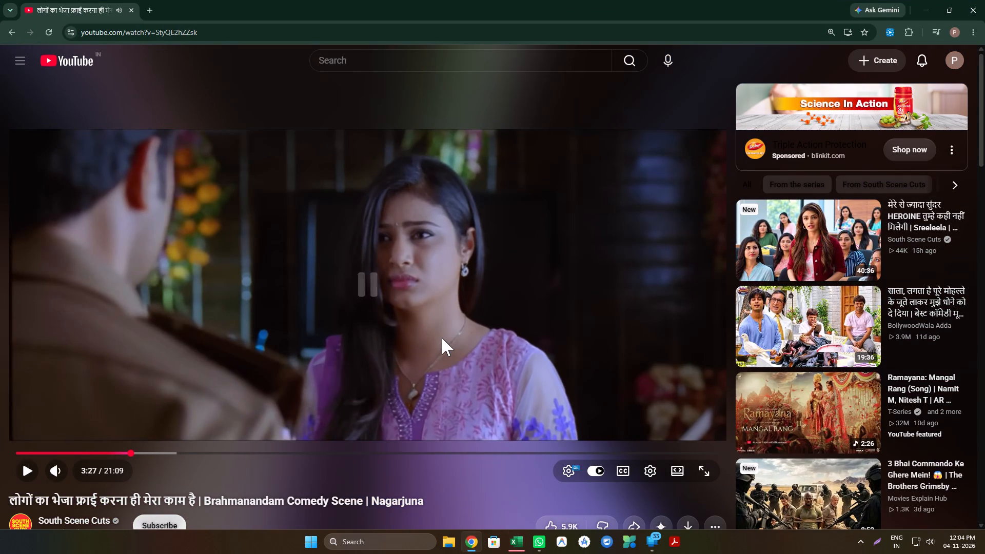
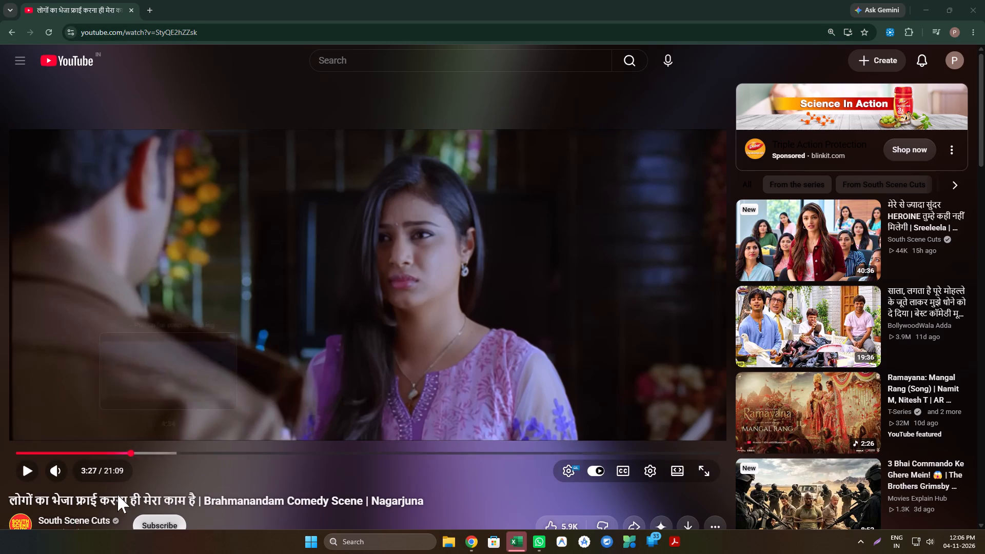
Close the browser window with the YouTube video and return to the nov-26 workbook.
left_click(984, 0)
triple_click(698, 78)
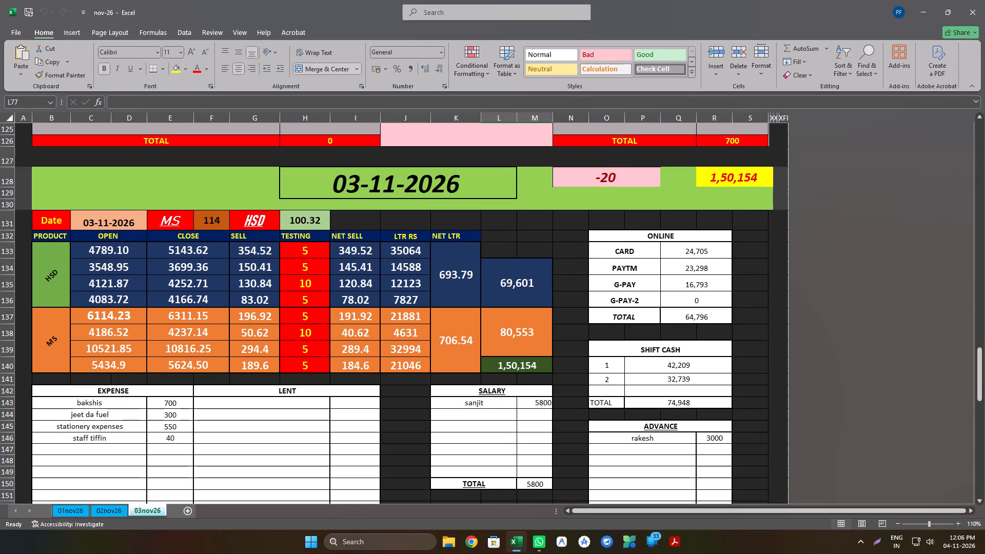
Review the 03-11-2026 fuel sales, expense, salary, online, shift cash and advance tables on the 03nov26 sheet.
scroll(590, 308, "down", 4)
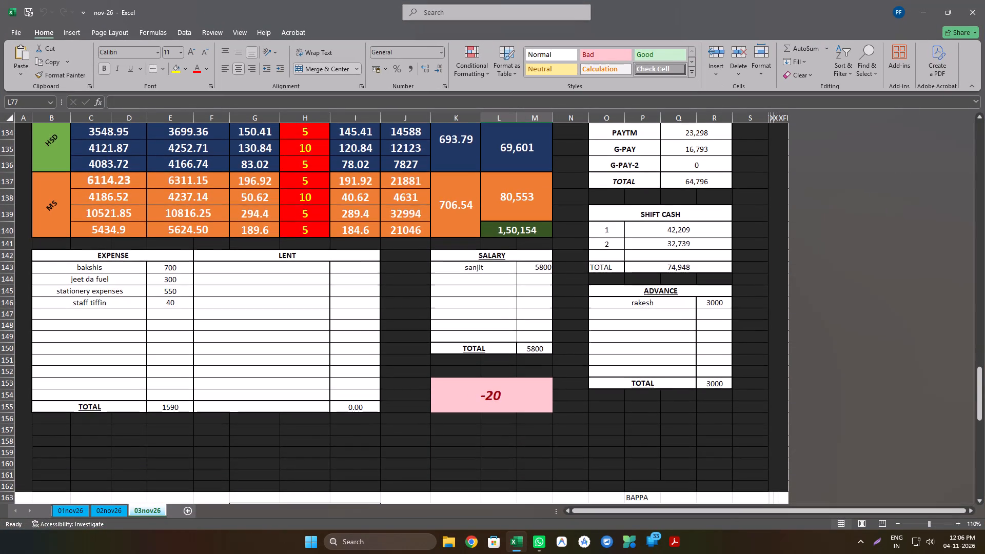
scroll(590, 310, "up", 3)
scroll(590, 310, "down", 2)
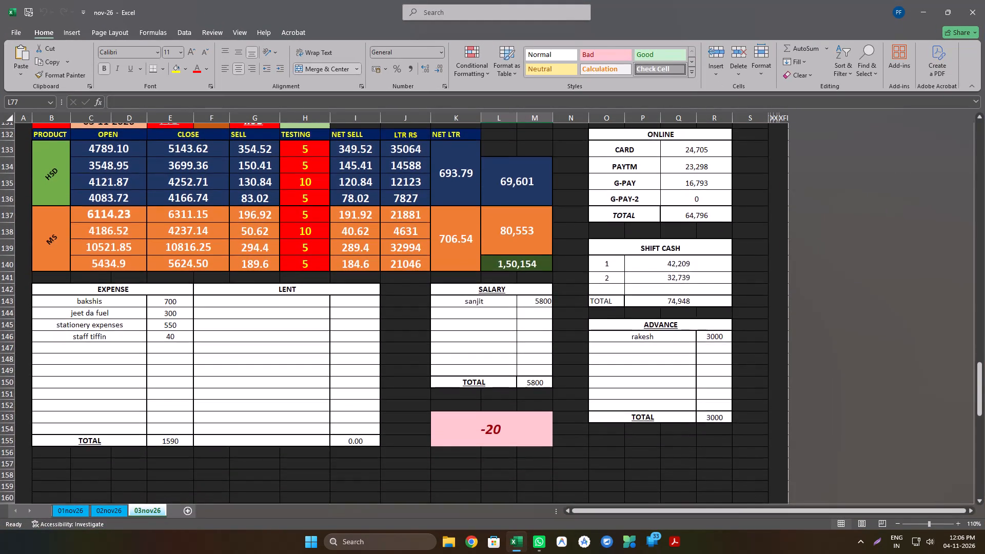
scroll(590, 310, "up", 1)
scroll(590, 310, "down", 1)
scroll(590, 310, "up", 1)
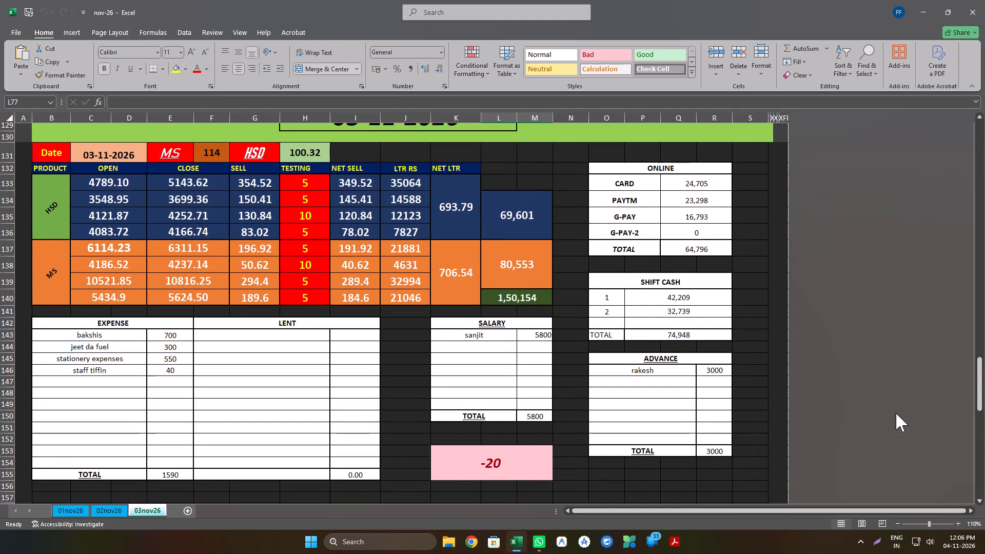
Save the nov-26 workbook and minimise it to reach the desktop.
left_click(33, 11)
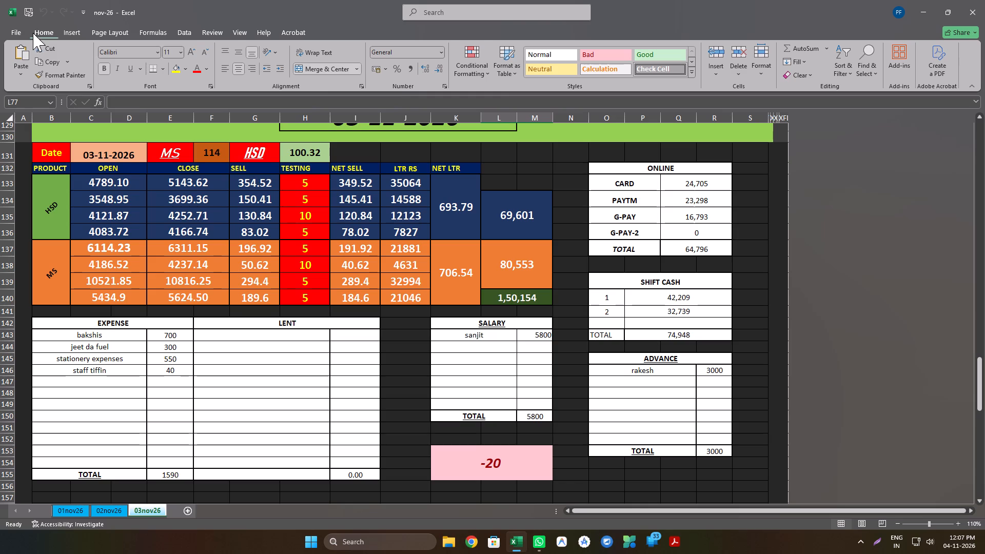
left_click(28, 13)
left_click(922, 2)
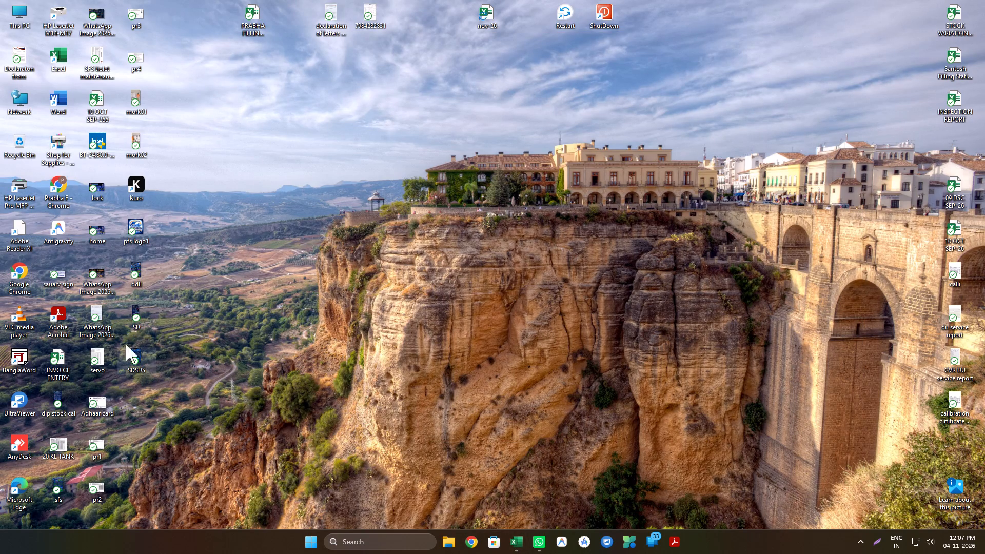
Open the servo PDF from the desktop to check its tax invoice, and close it again.
double_click(98, 358)
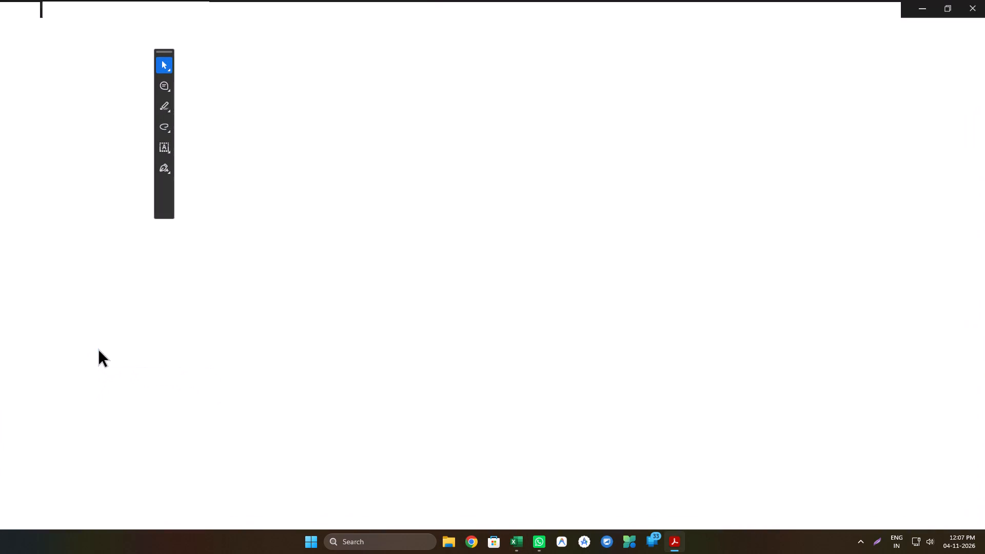
left_click(979, 3)
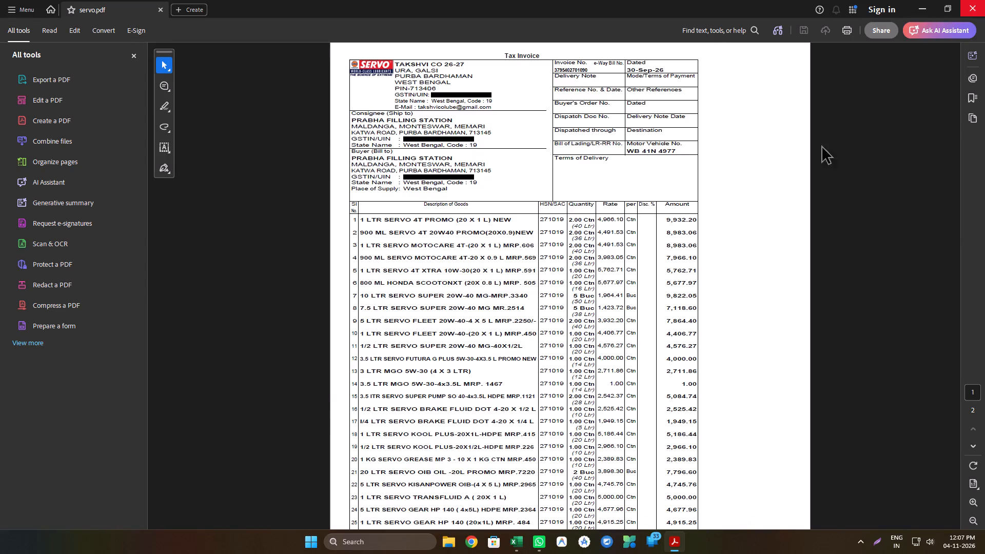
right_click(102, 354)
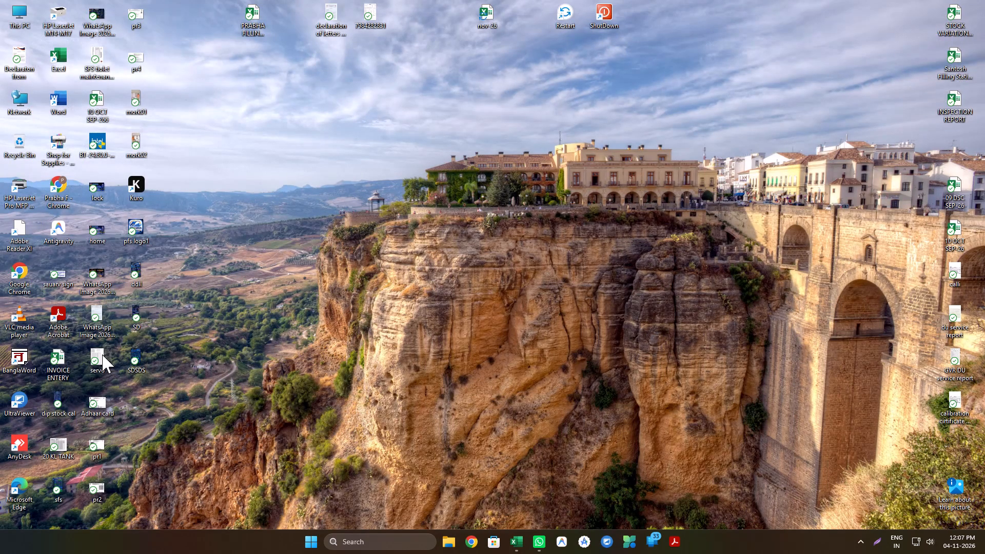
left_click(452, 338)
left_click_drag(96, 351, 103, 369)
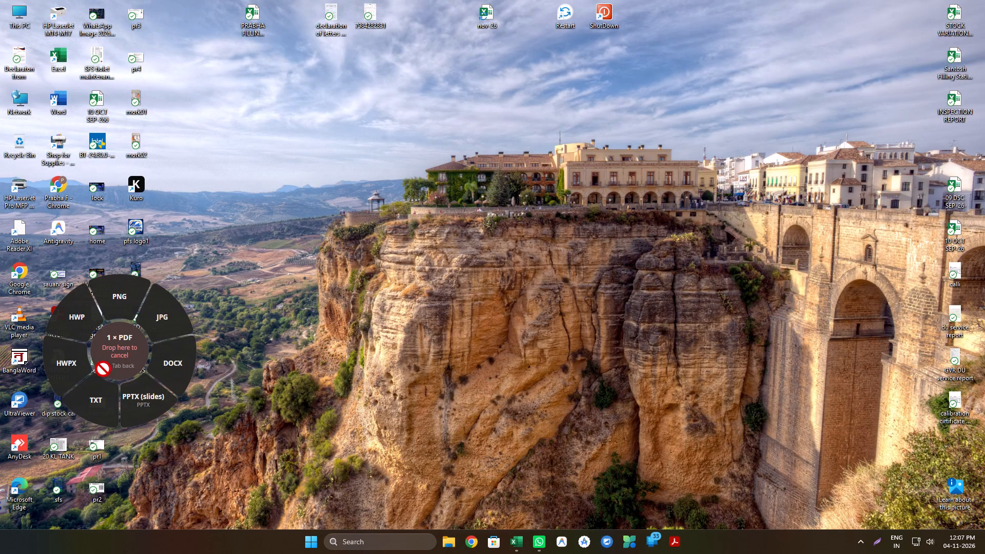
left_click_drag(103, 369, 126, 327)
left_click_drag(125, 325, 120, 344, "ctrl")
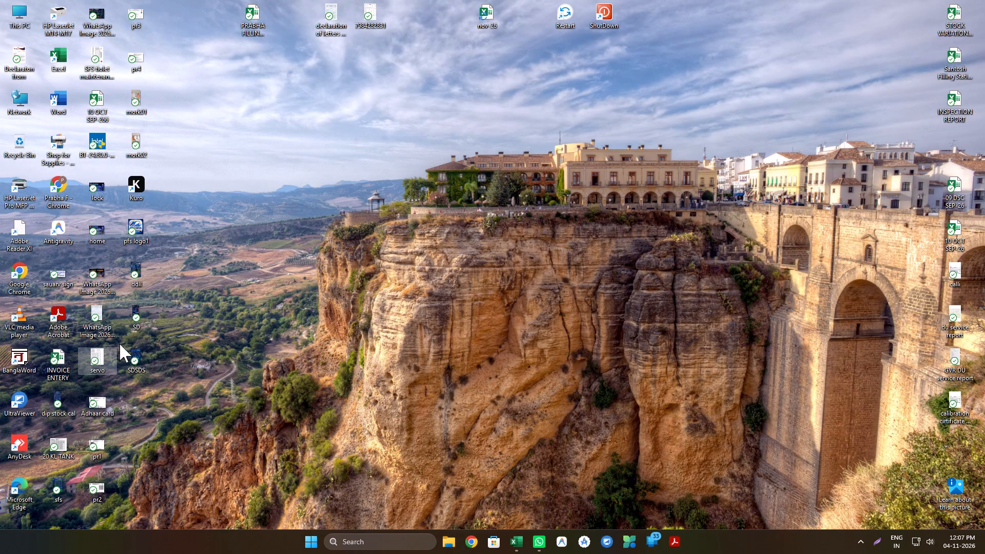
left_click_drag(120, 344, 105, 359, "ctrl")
Convert the servo PDF on the desktop to DOCX with the Filee format wheel.
left_click_drag(92, 359, 131, 354, "ctrl")
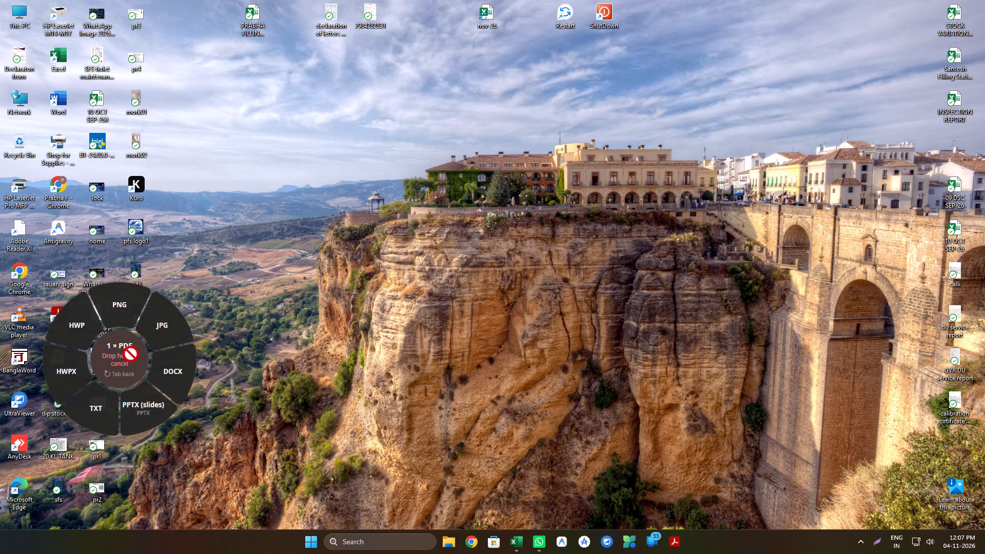
left_click_drag(131, 354, 172, 368, "ctrl")
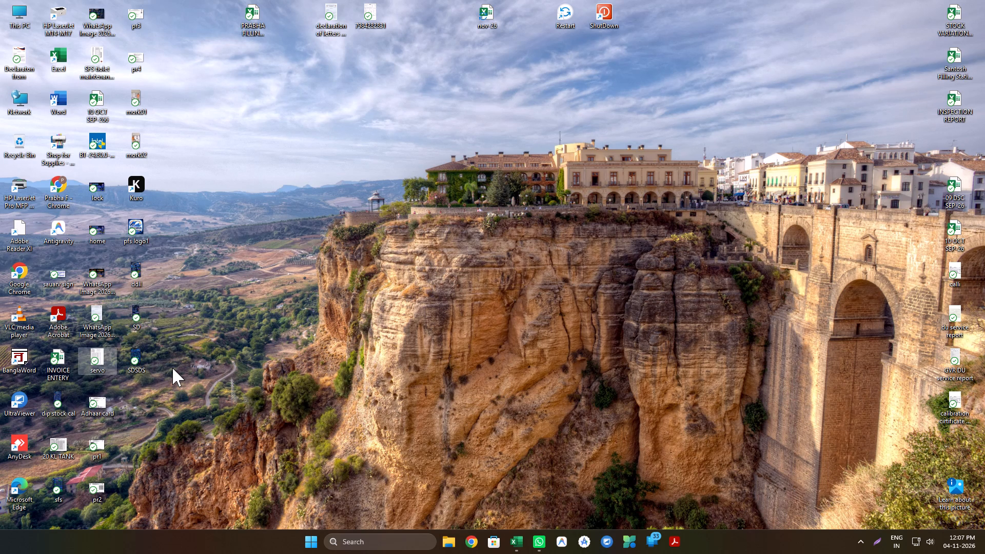
Open the converted servo Word document, close its Navigation pane, look through the invoice pages and minimise it.
double_click(137, 403)
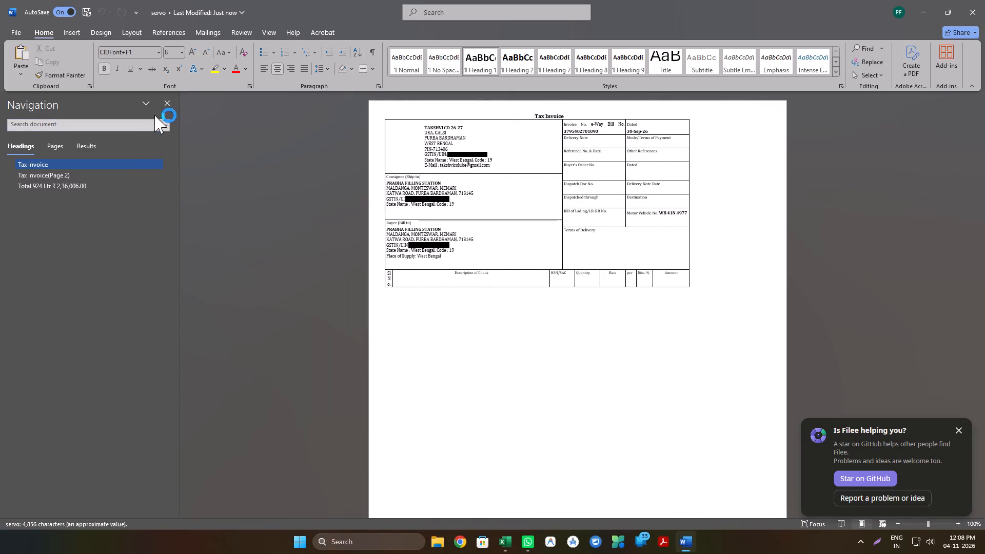
left_click(164, 101)
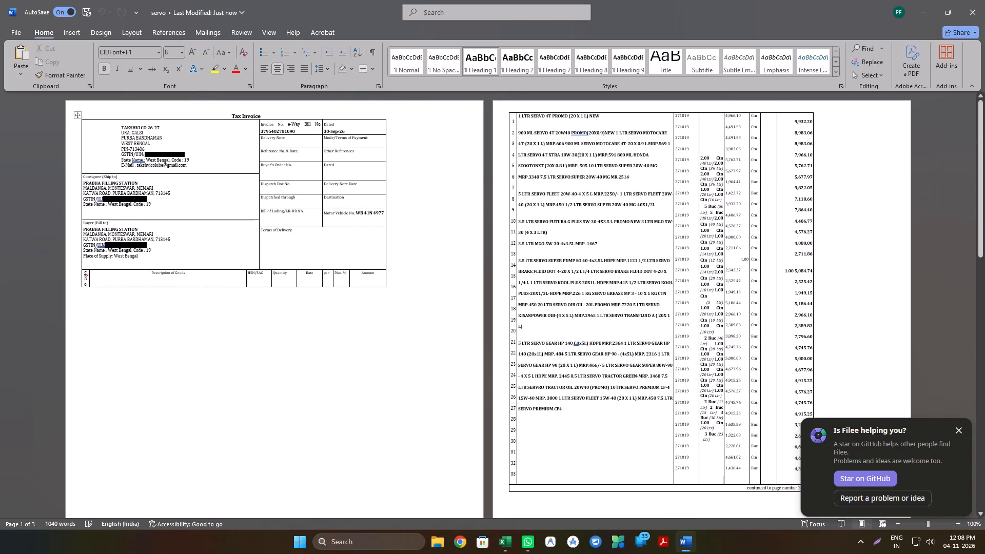
scroll(851, 296, "down", 14)
scroll(852, 296, "down", 8)
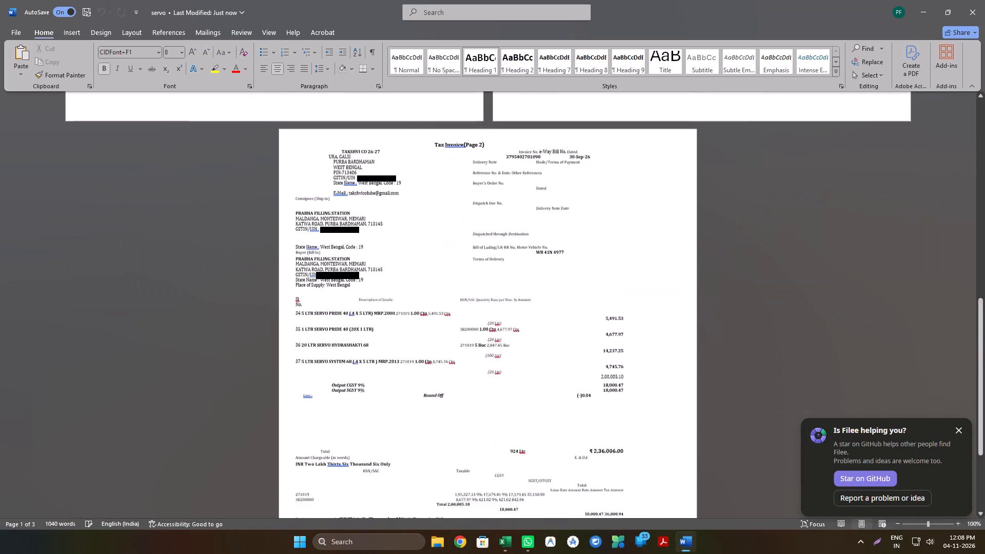
scroll(852, 296, "down", 5)
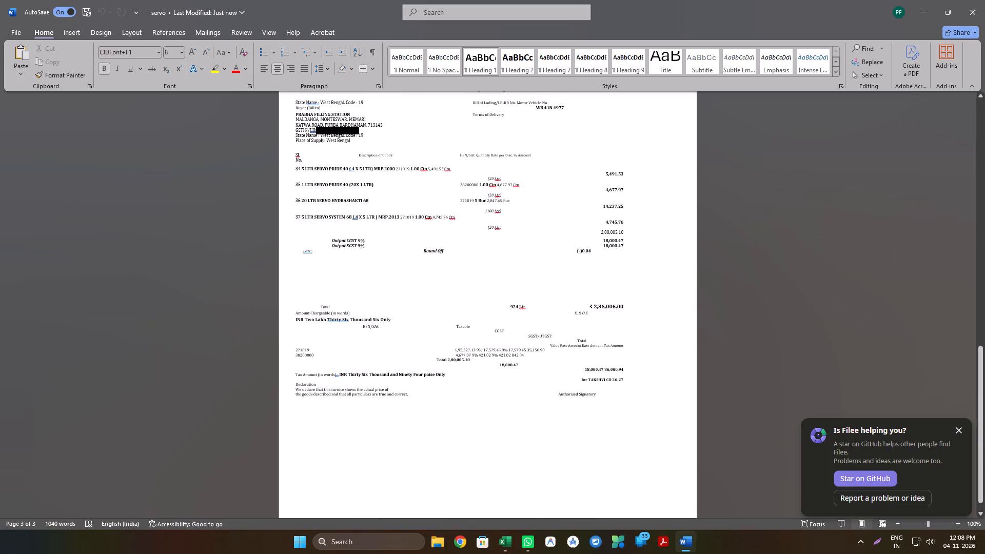
left_click(922, 6)
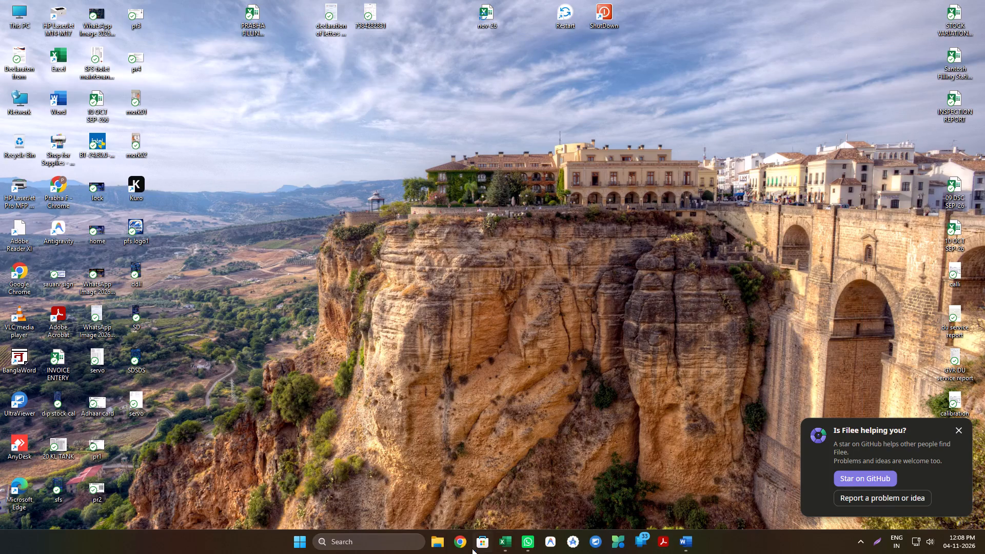
Open the sevo new price list Excel workbook from the Documents folder and select the empty product name cell B10 for serial number 7.
left_click(443, 540)
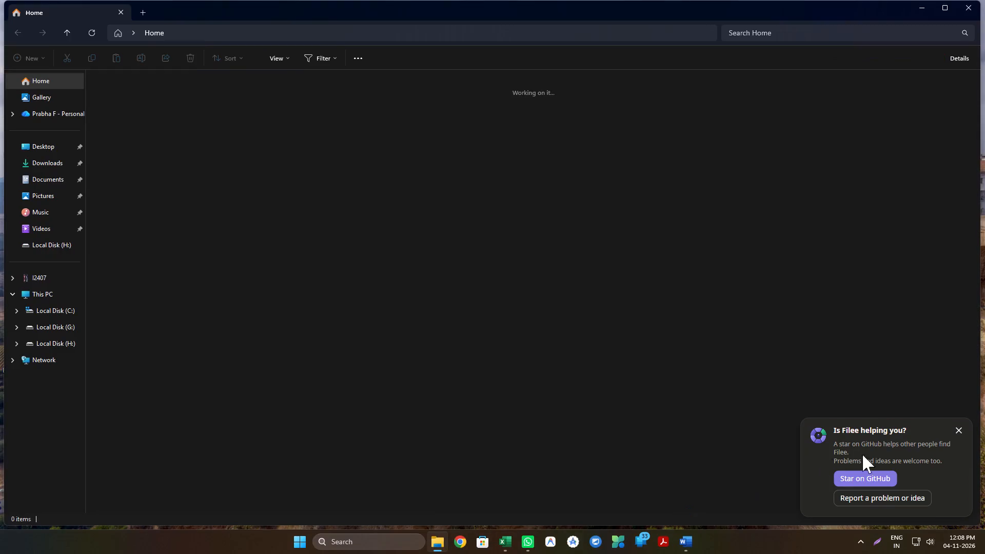
left_click(959, 429)
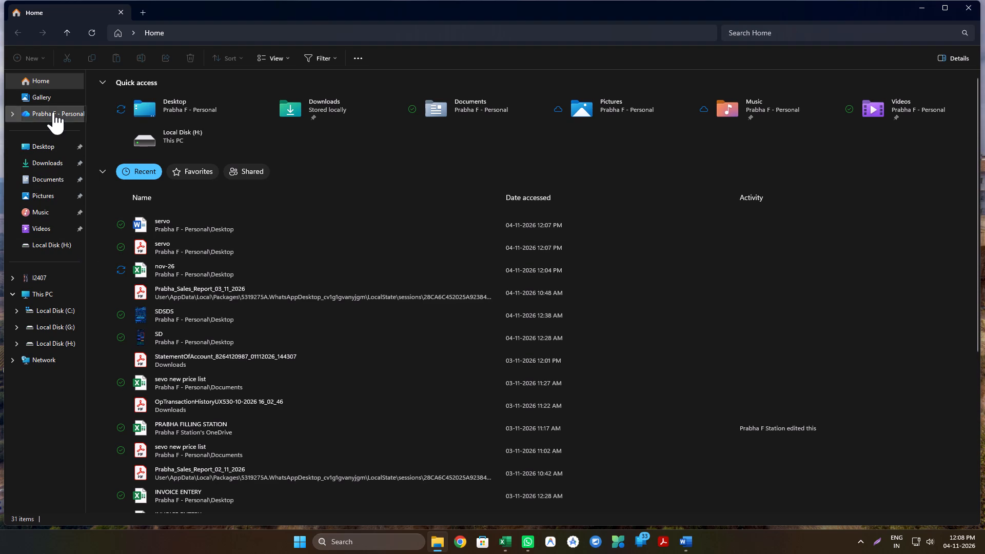
double_click(55, 178)
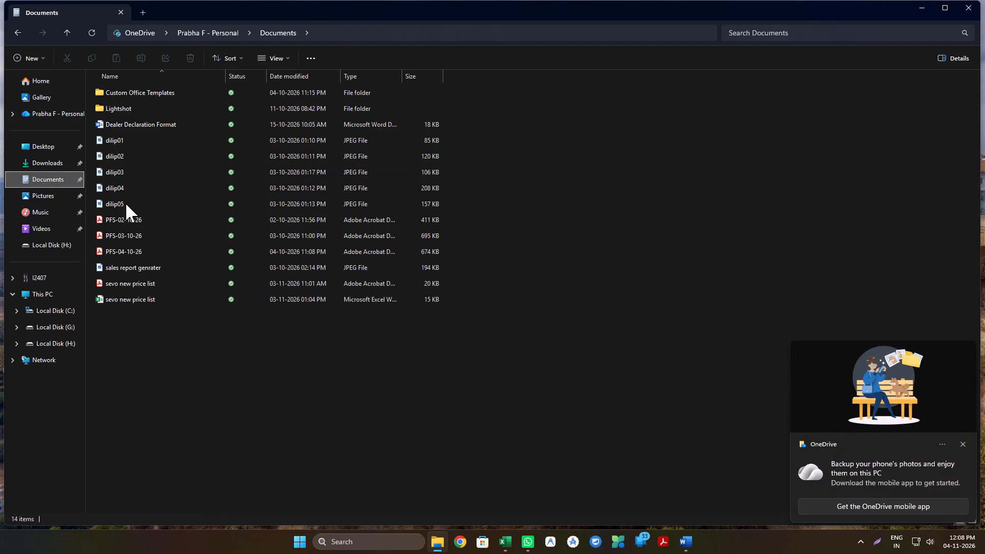
double_click(132, 301)
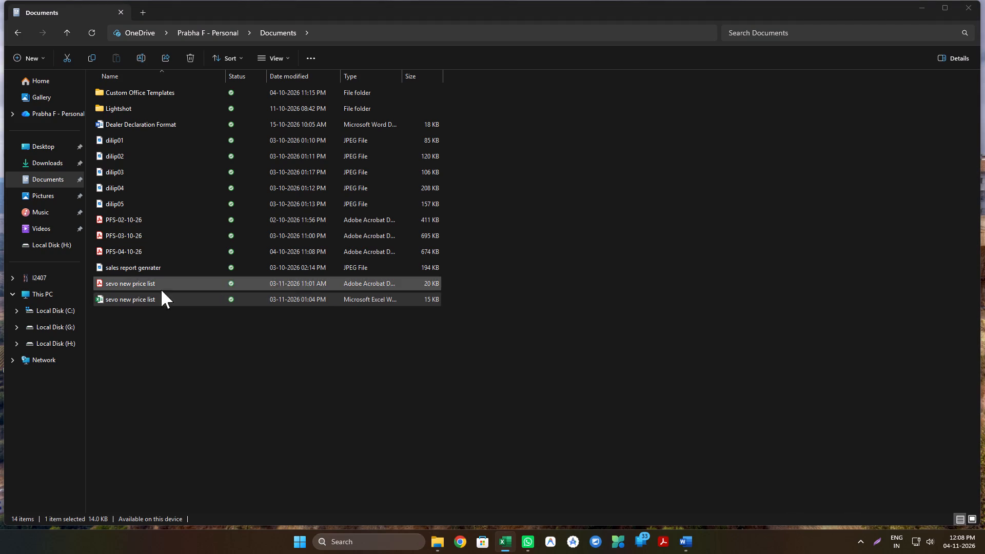
double_click(137, 298)
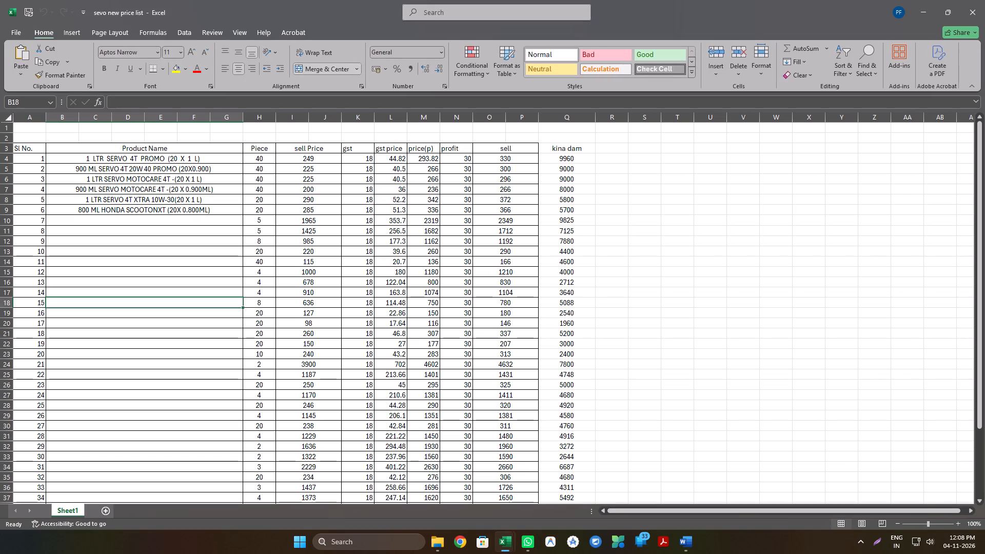
left_click(130, 219)
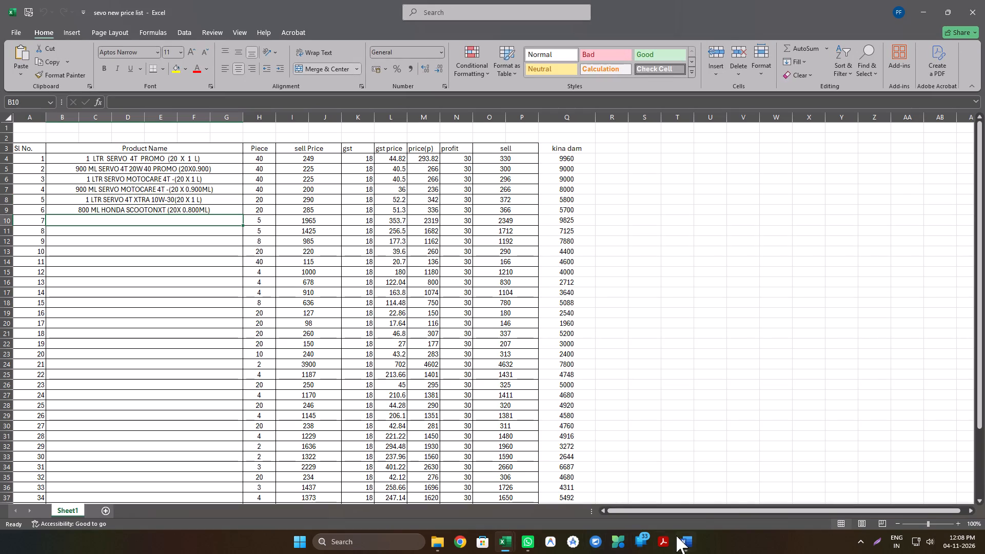
Examine the description of goods in the servo Word invoice against the price list's missing product names, and return to the price list workbook.
left_click(683, 541)
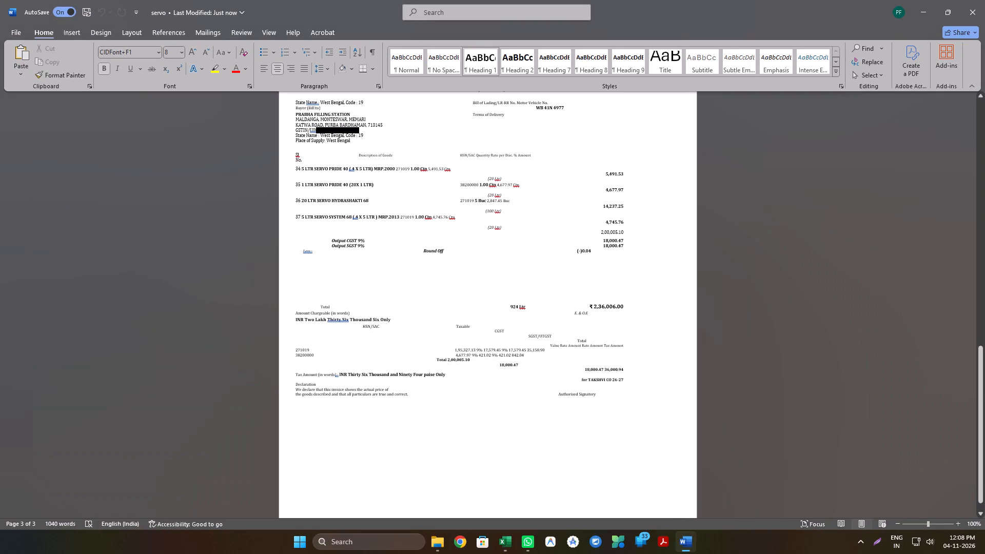
triple_click(959, 521)
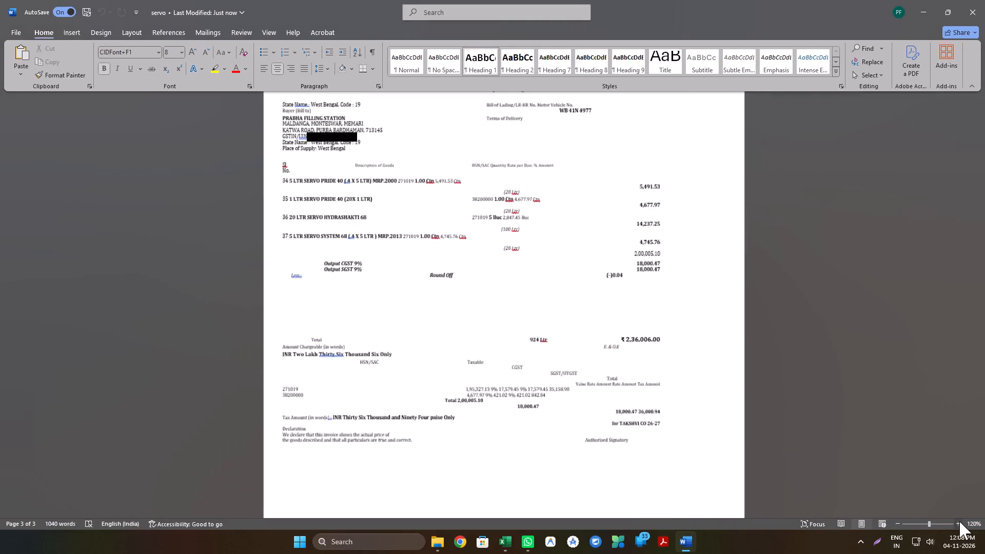
double_click(959, 521)
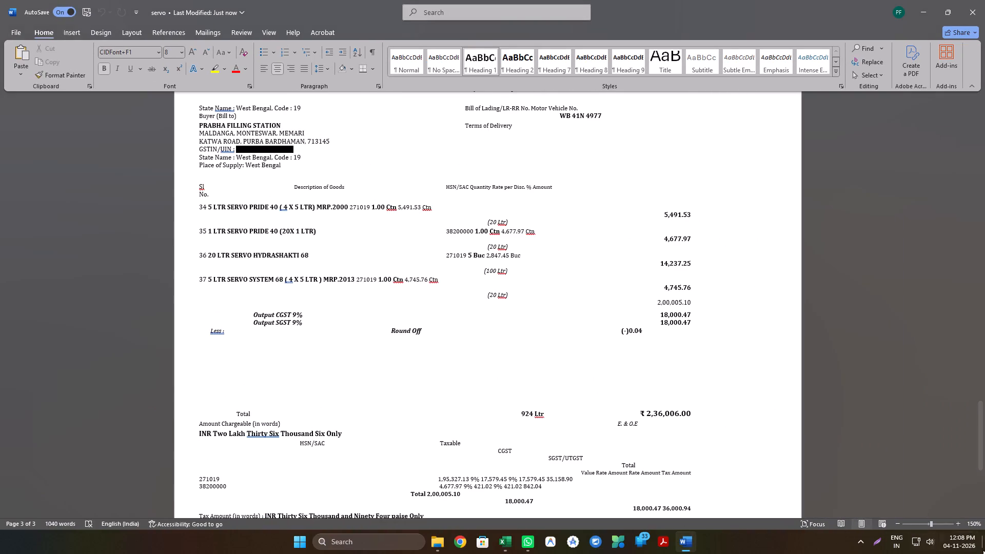
left_click(960, 524)
triple_click(960, 524)
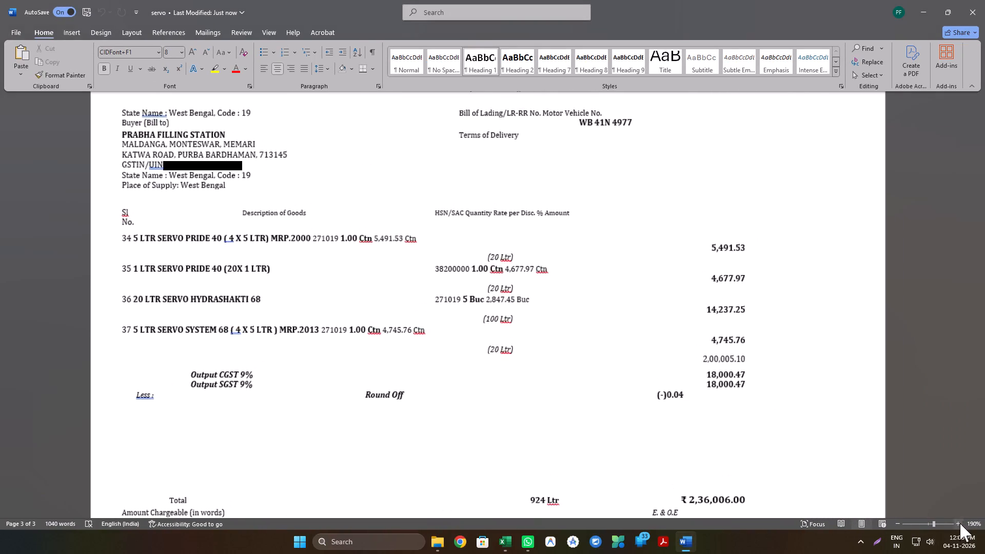
scroll(689, 271, "up", 20)
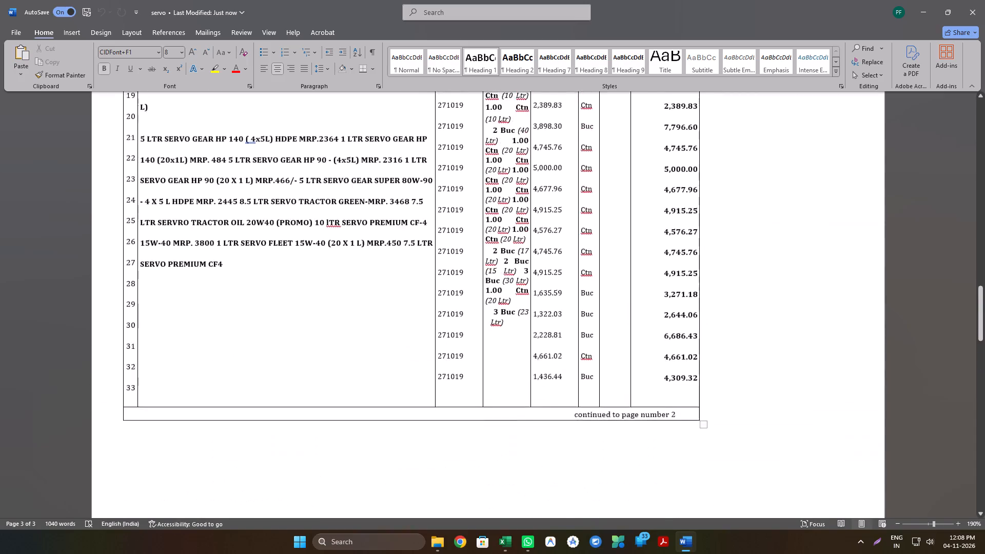
scroll(687, 273, "up", 15)
scroll(687, 273, "up", 16)
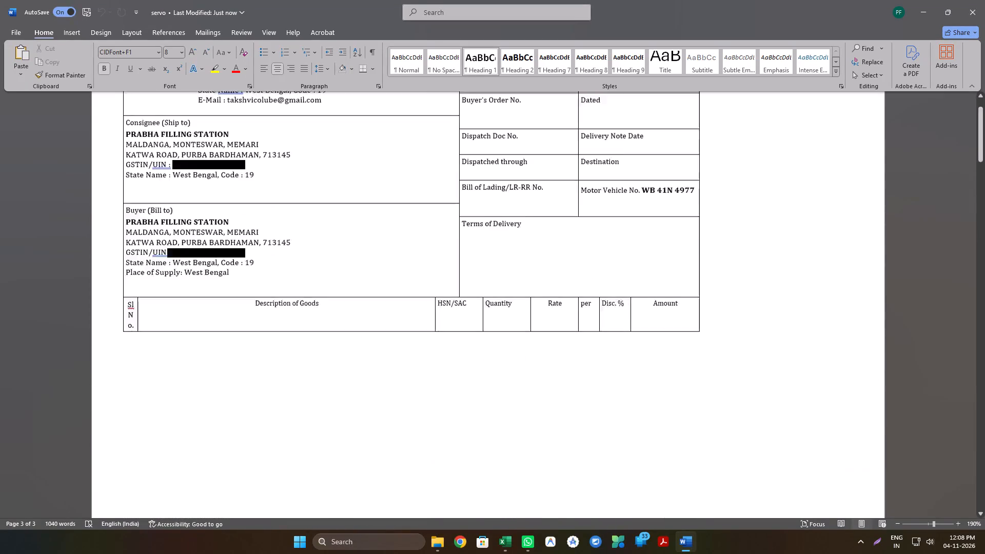
scroll(687, 273, "up", 5)
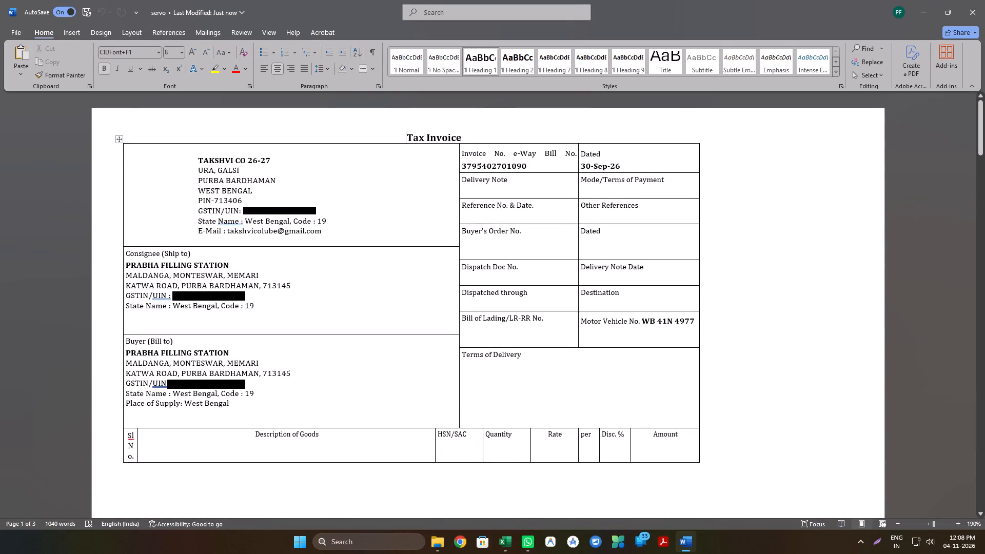
scroll(307, 355, "down", 16)
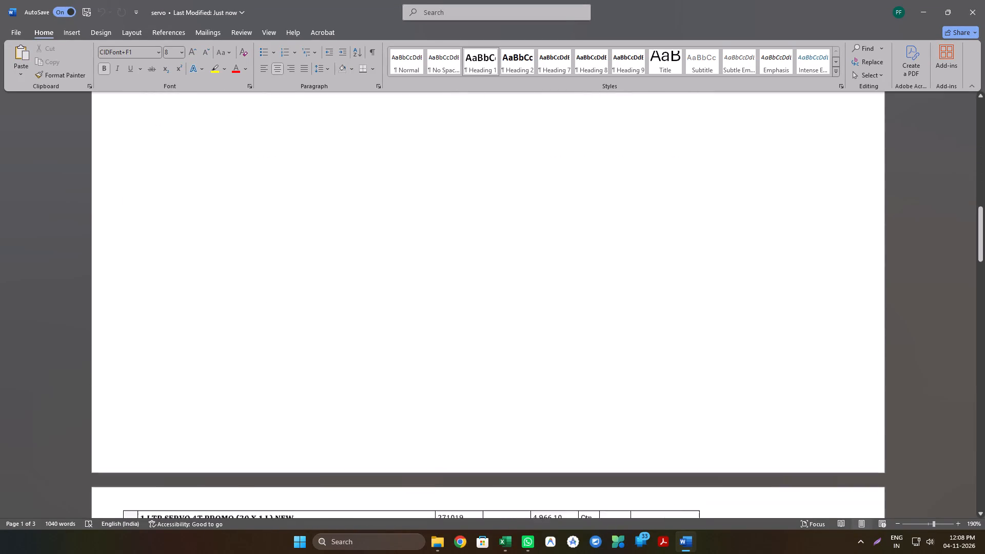
scroll(311, 358, "down", 8)
scroll(311, 358, "up", 2)
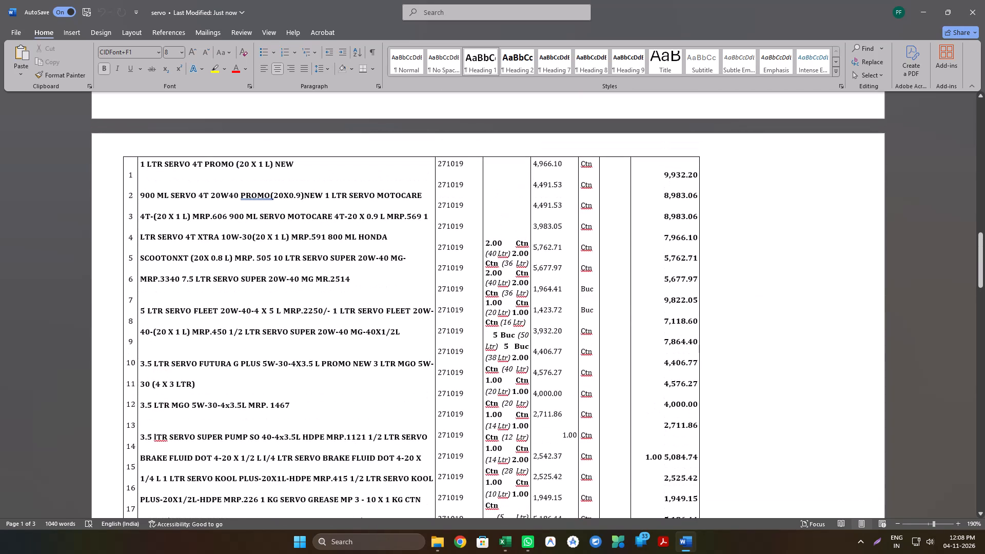
key("alt+Tab")
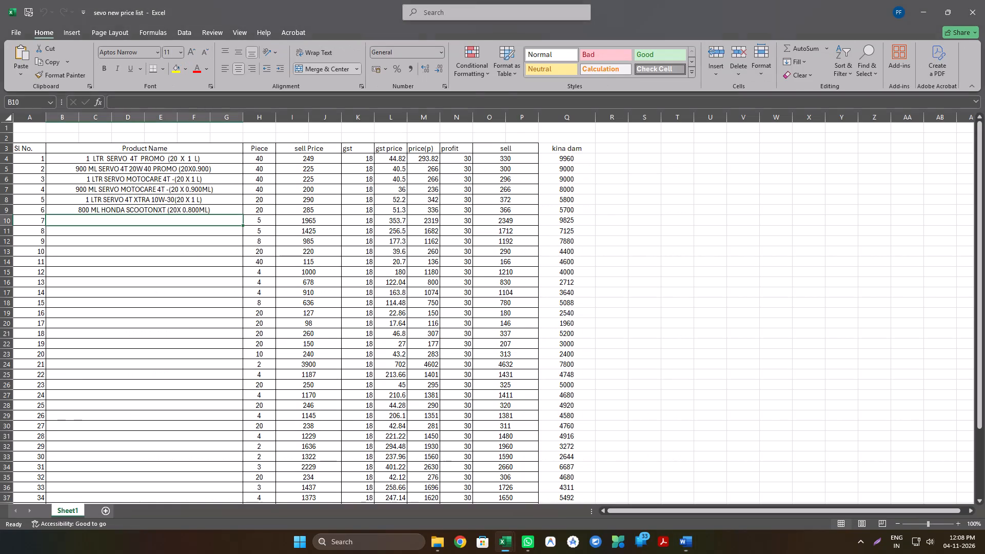
In the servo Word invoice, delete the description text from 1 LTR SERVO 4T PROMO through 10 LTR SERVO SUPER 20W-40 MG-.
key("alt+Tab")
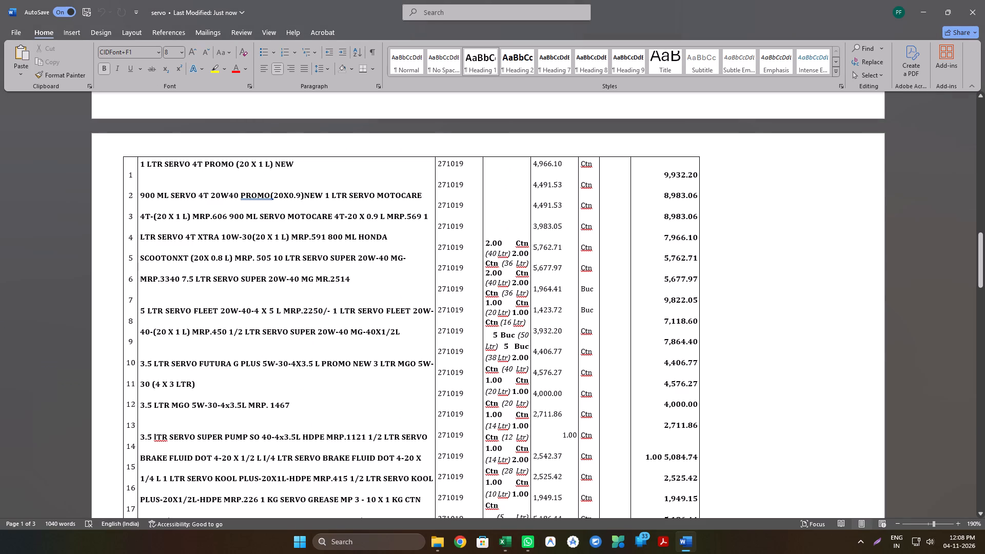
key("alt+Tab")
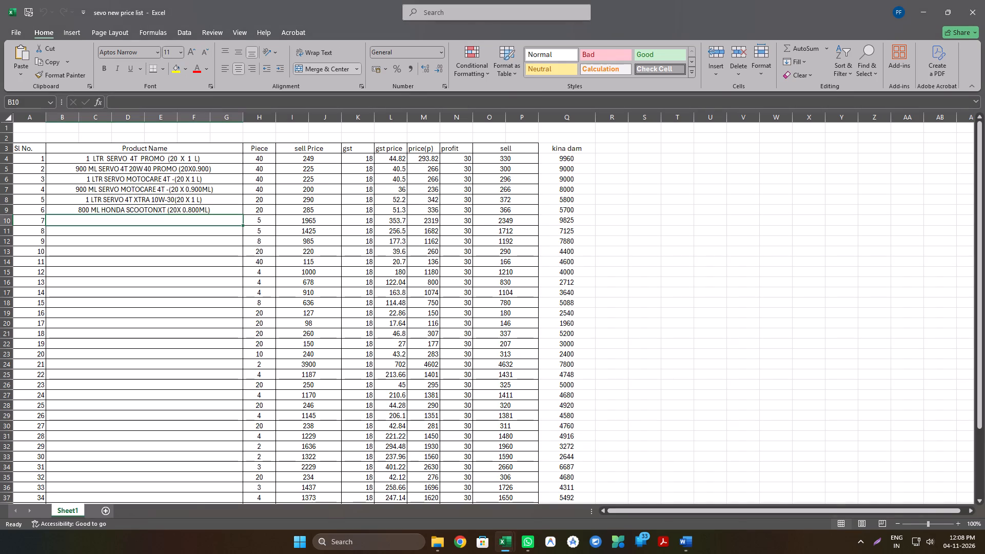
key("alt+Tab")
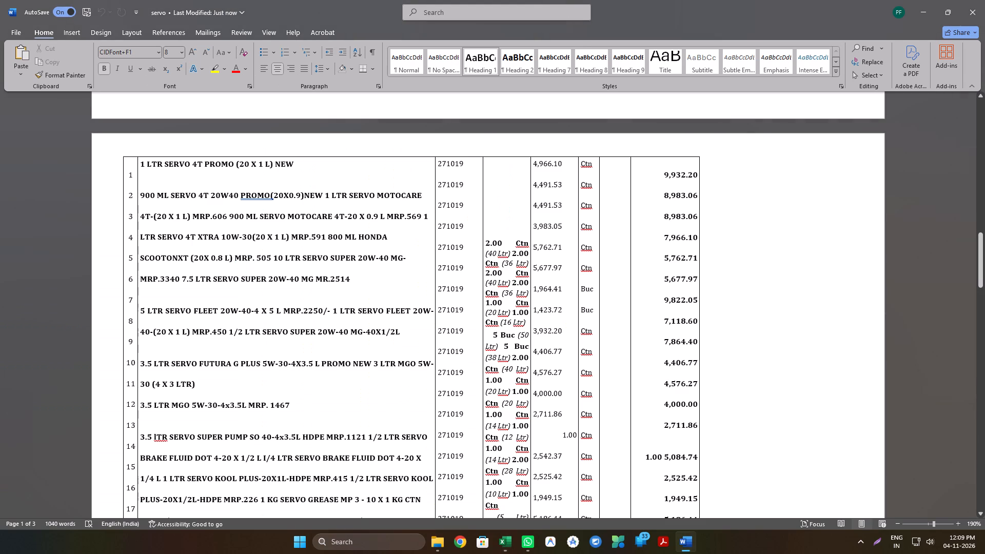
left_click(182, 278)
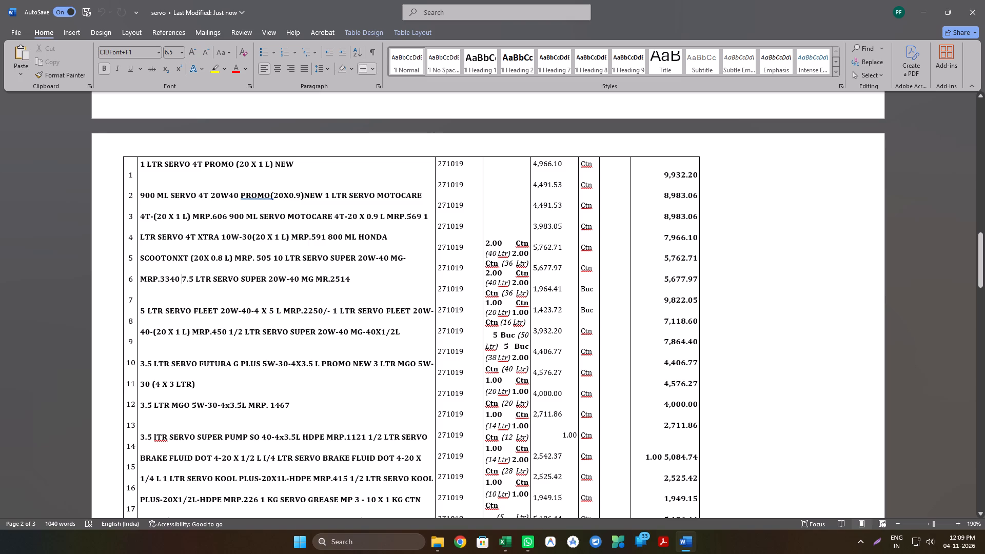
left_click(410, 261)
key("shift+Up")
key("shift+Up")
key("shift+Up")
key("shift+Up")
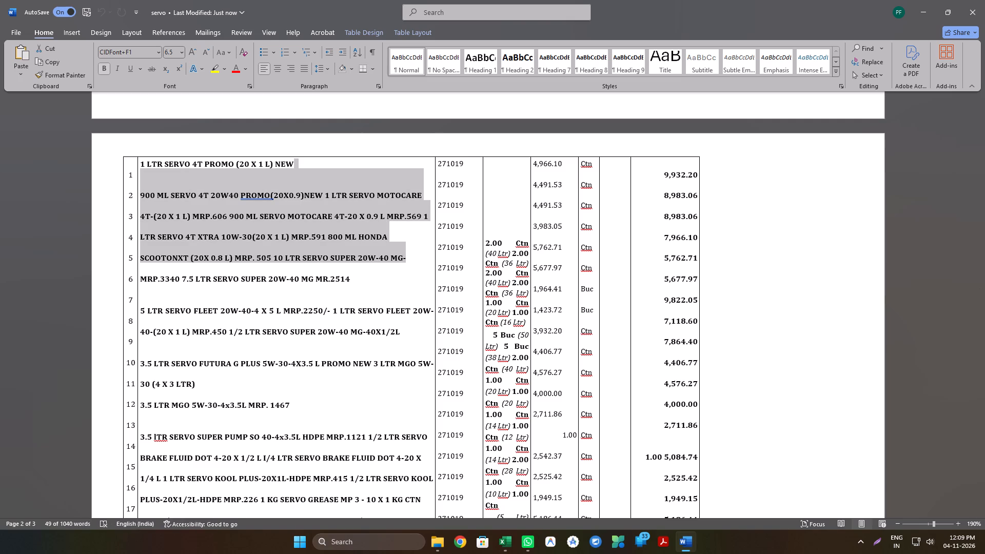
key("shift+Left")
key("shift+Left")
key("shift+Left")
key("shift+Left")
key("shift+Left")
key("shift+Left")
key("shift+Left")
key("shift+Left")
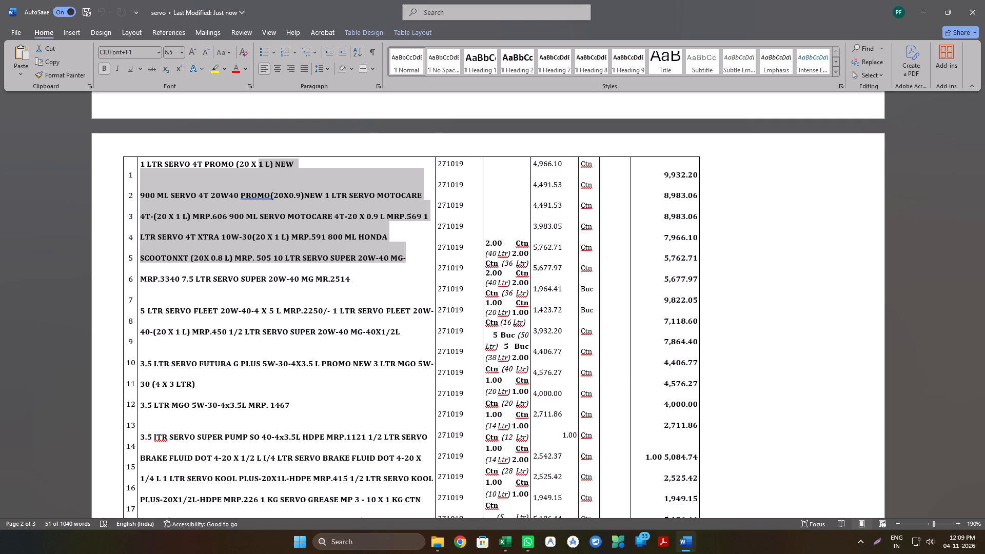
key("shift+Left")
key("shift+Left")
key("shift+Left")
key("shift+Left")
key("shift+Left")
key("shift+Left")
key("shift+Left")
key("shift+Left")
key("shift+Left")
key("shift+Left")
key("shift+Left")
key("shift+Left")
key("shift+Left")
key("shift+Left")
key("shift+Left")
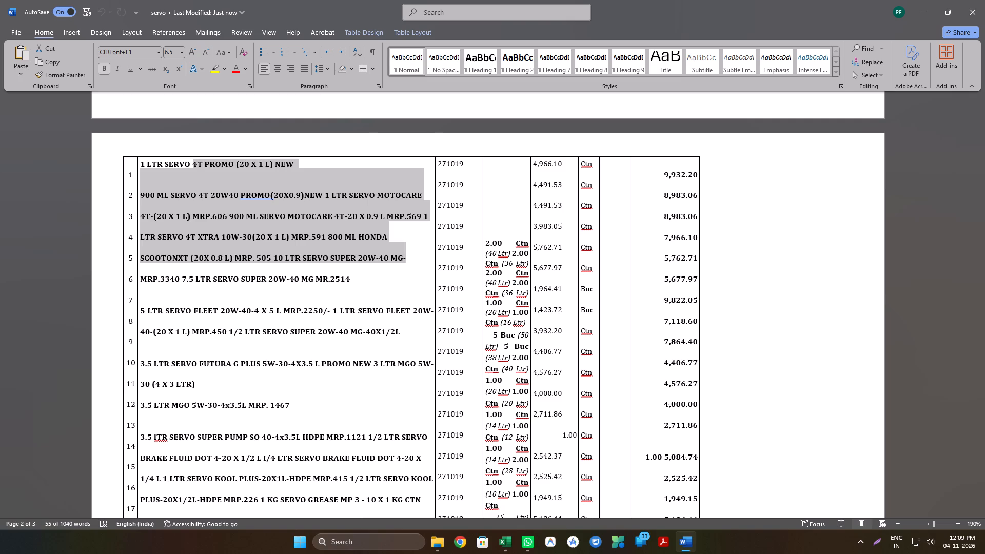
key("shift+Left")
key("shift+Left")
key("shift+Left")
key("shift+Left")
key("shift+Left")
key("shift+Left")
key("shift+Left")
key("shift+Left")
key("shift+Left")
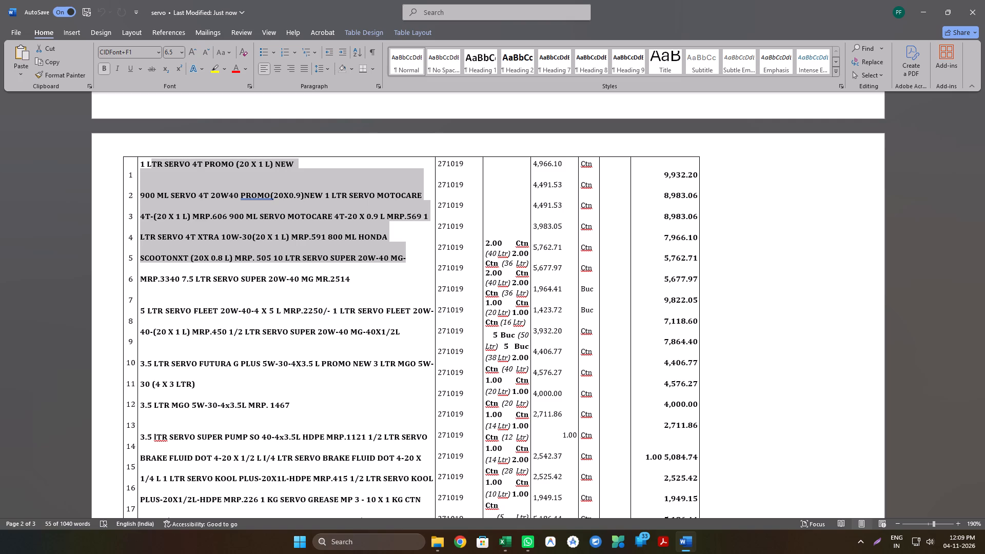
key("shift+Left")
key("shift+Left")
key("shift+Left")
key("Delete")
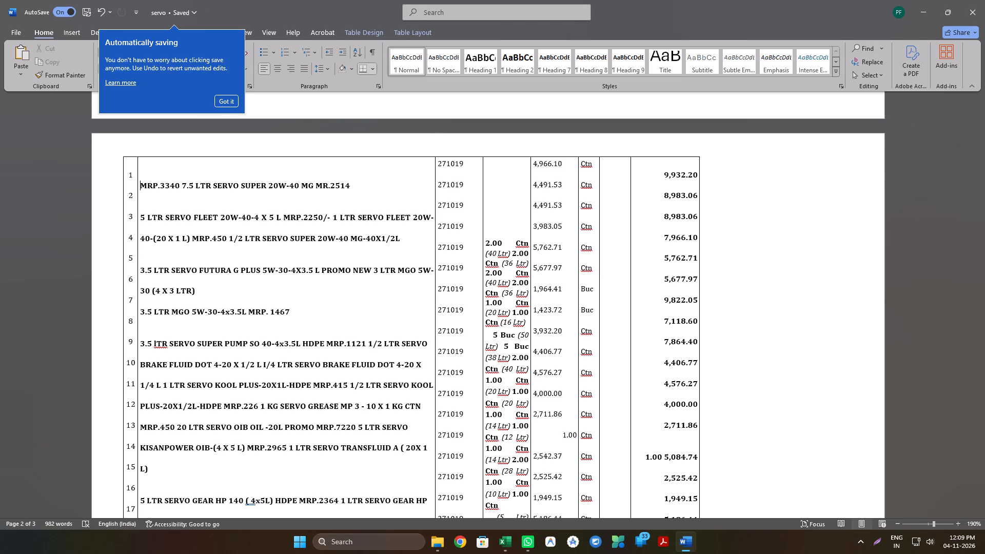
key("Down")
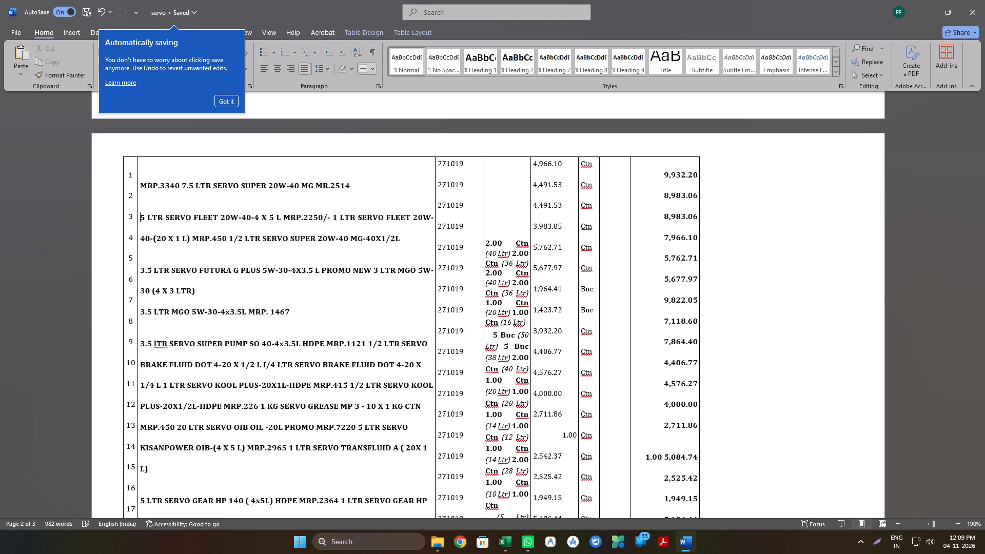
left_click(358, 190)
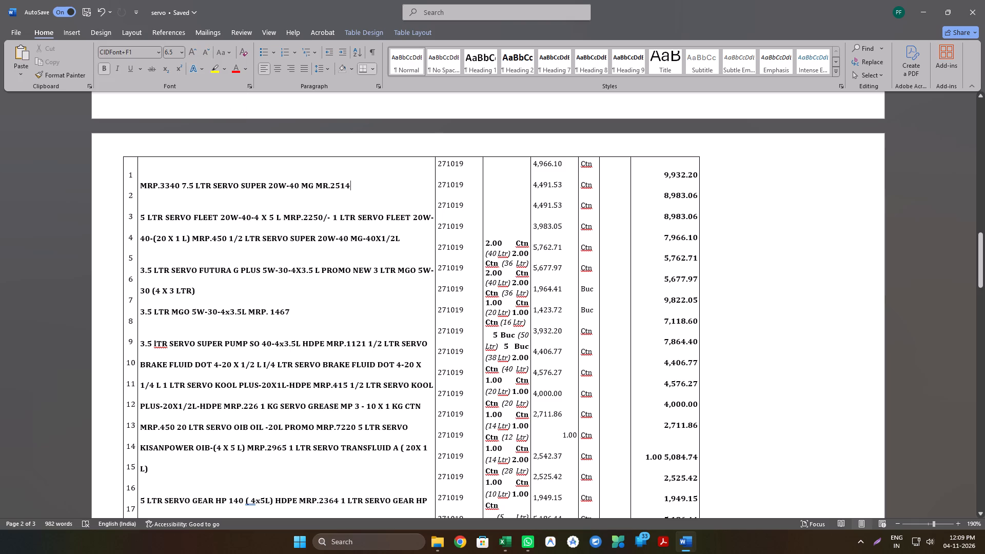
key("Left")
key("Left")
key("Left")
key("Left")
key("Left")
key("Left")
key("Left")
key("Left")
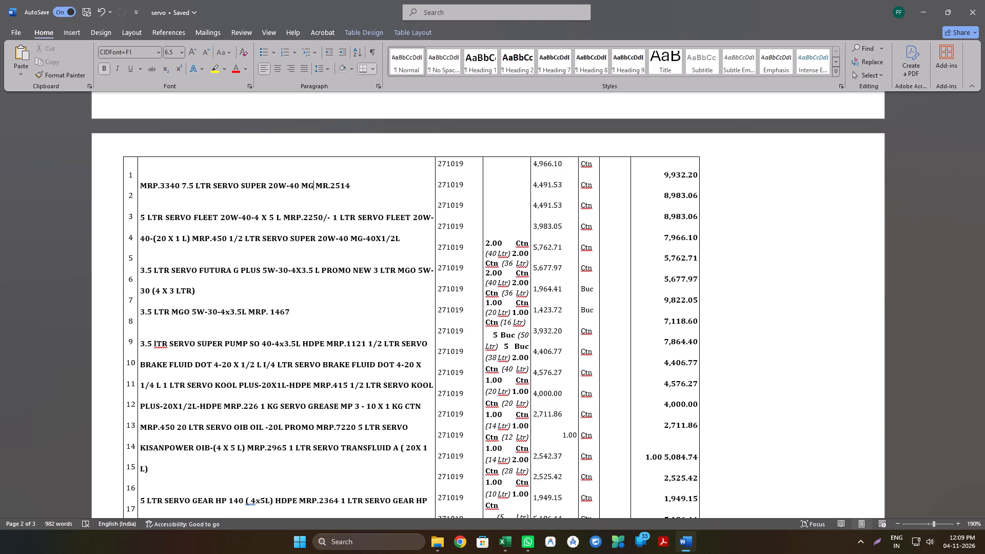
Close the servo Word document and return to the sevo new price list workbook in Excel.
left_click(984, 0)
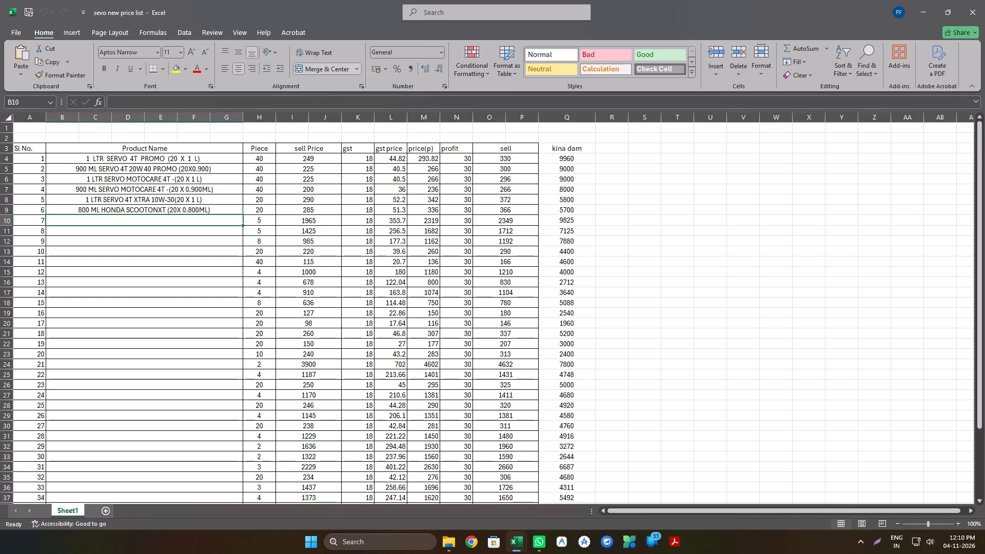
Enter the product name 5 LTR SERVO SYSTEM 68 (4 X 5LTR in cell B40 for serial number 37.
scroll(483, 259, "down", 8)
left_click(190, 280)
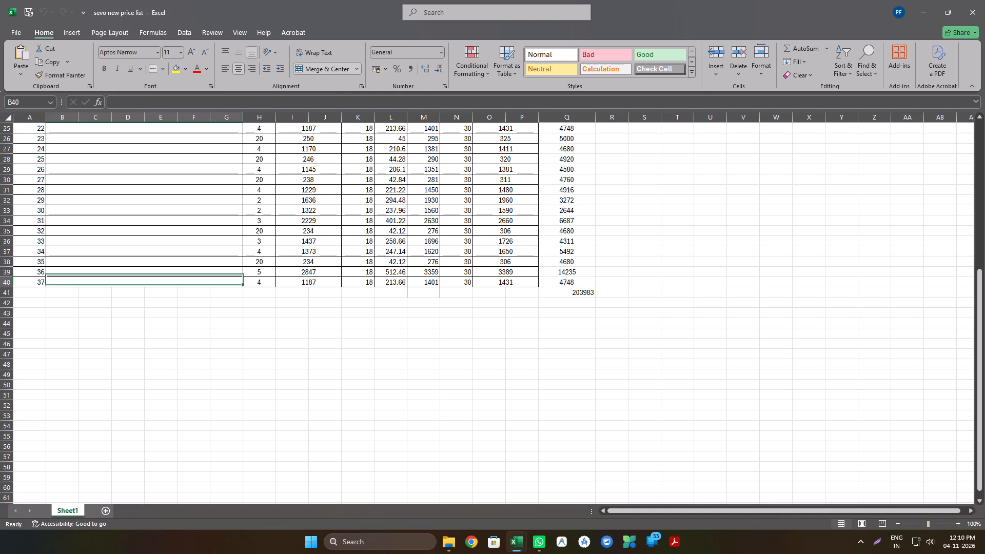
key("5")
key("space")
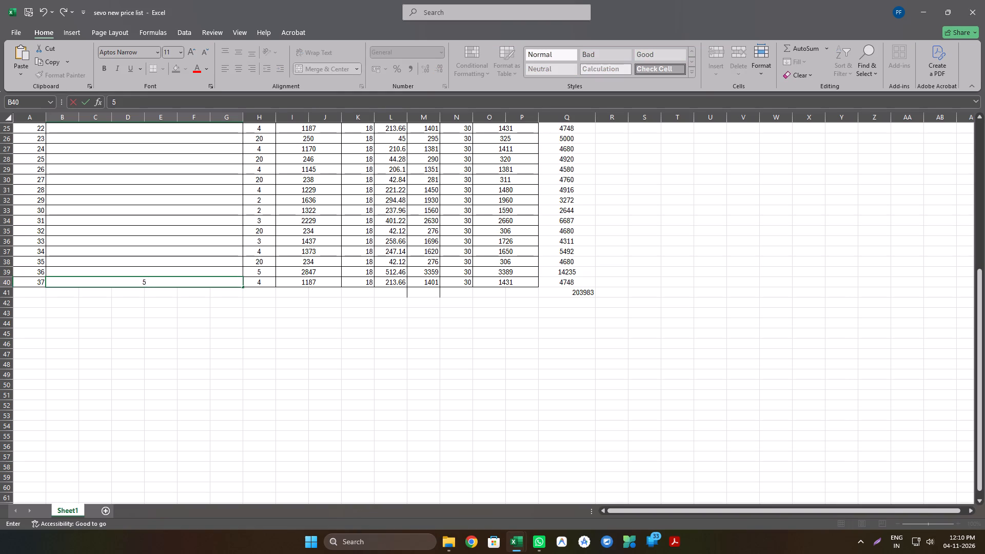
type("ltr")
key("BackSpace")
key("BackSpace")
key("BackSpace")
type("LTR")
key("space")
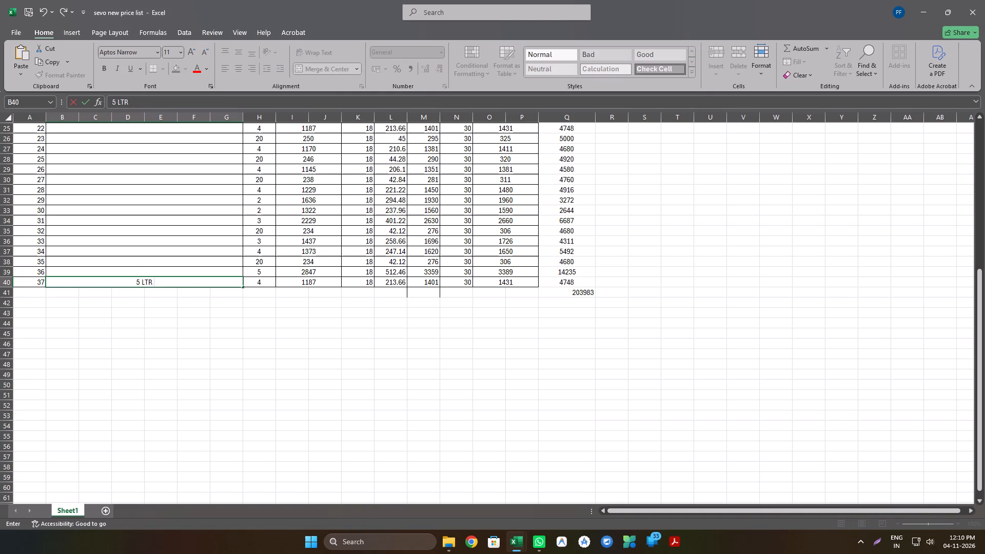
type("SERVO")
key("space")
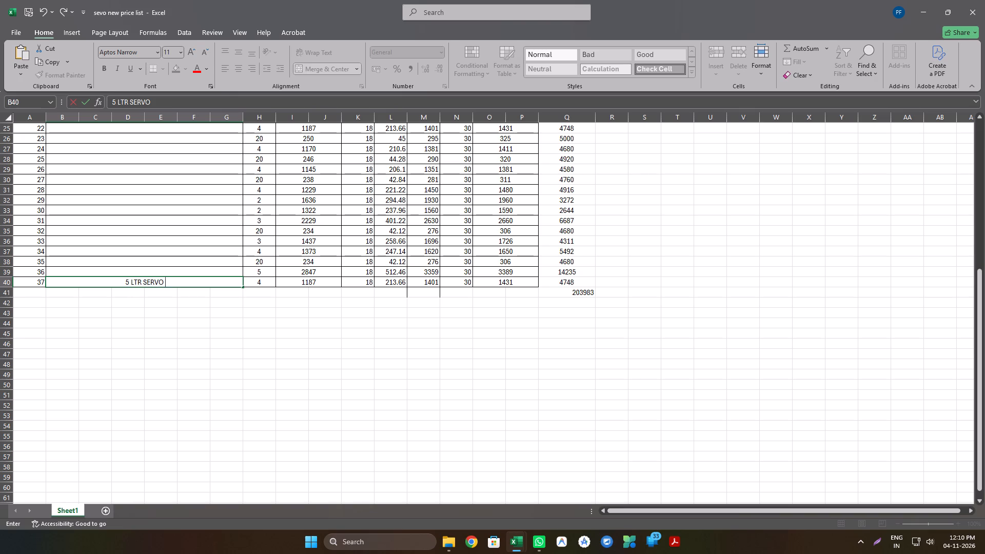
type("SYSTEM")
key("space")
type("68")
key("space")
key("shift+parenleft")
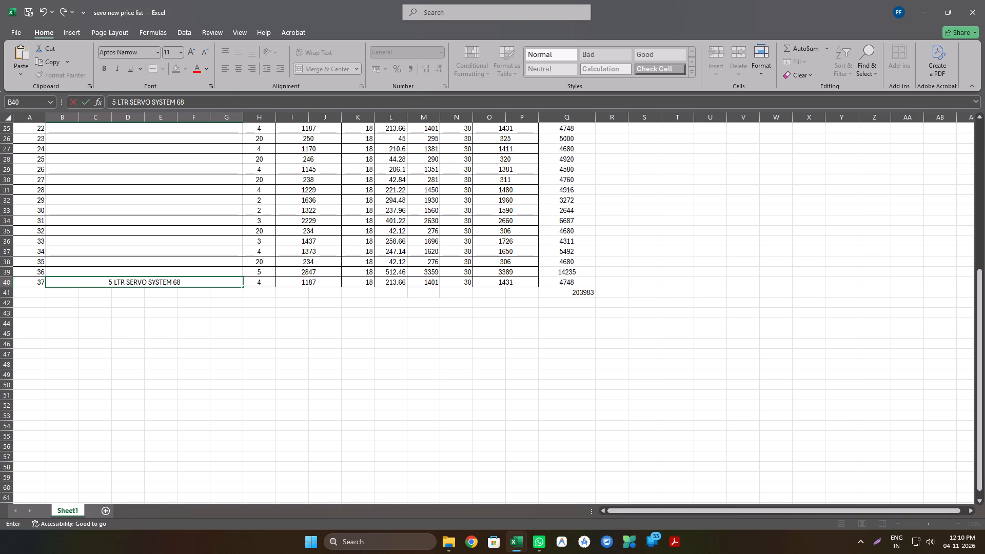
type("4*5")
key("BackSpace")
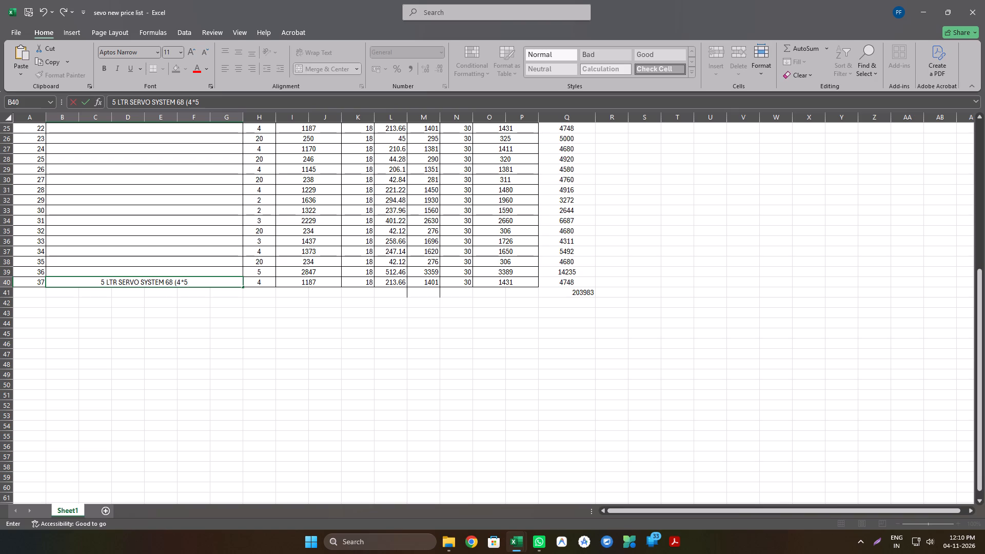
key("BackSpace")
key("x")
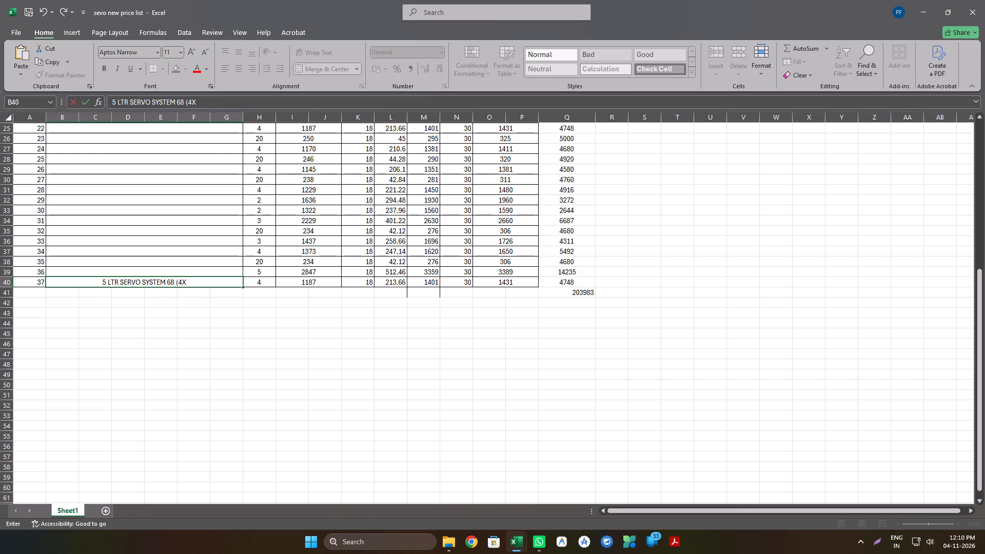
key("5")
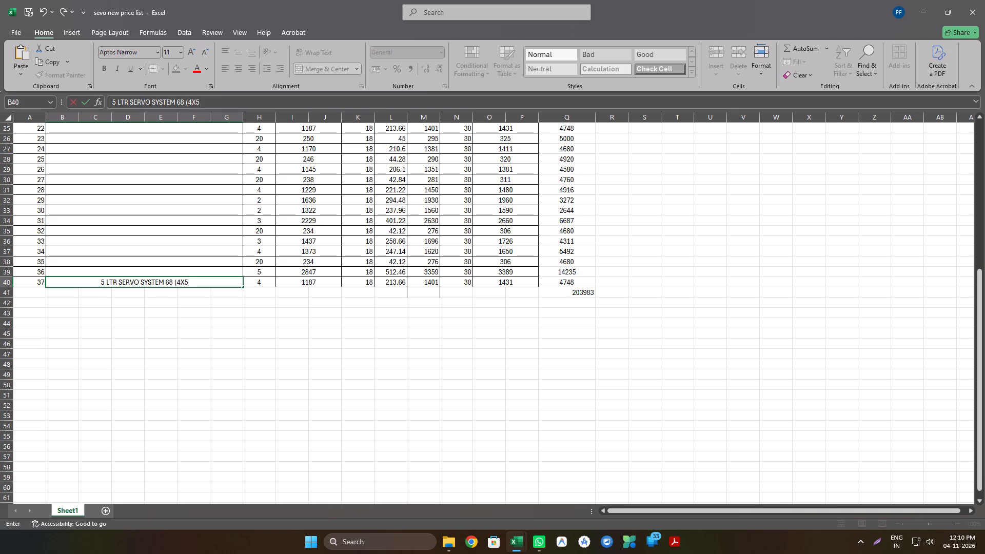
key("BackSpace")
key("BackSpace")
key("space")
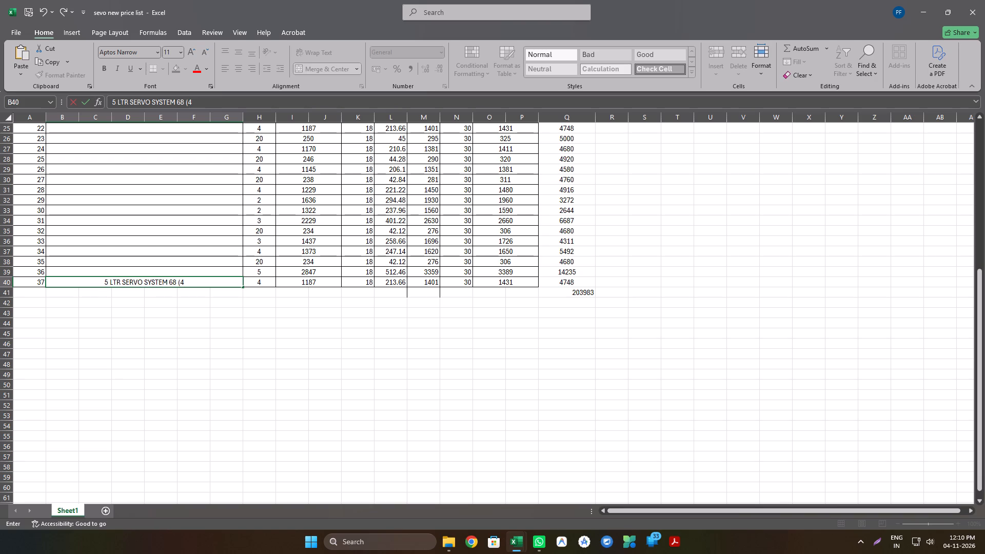
type("X")
key("space")
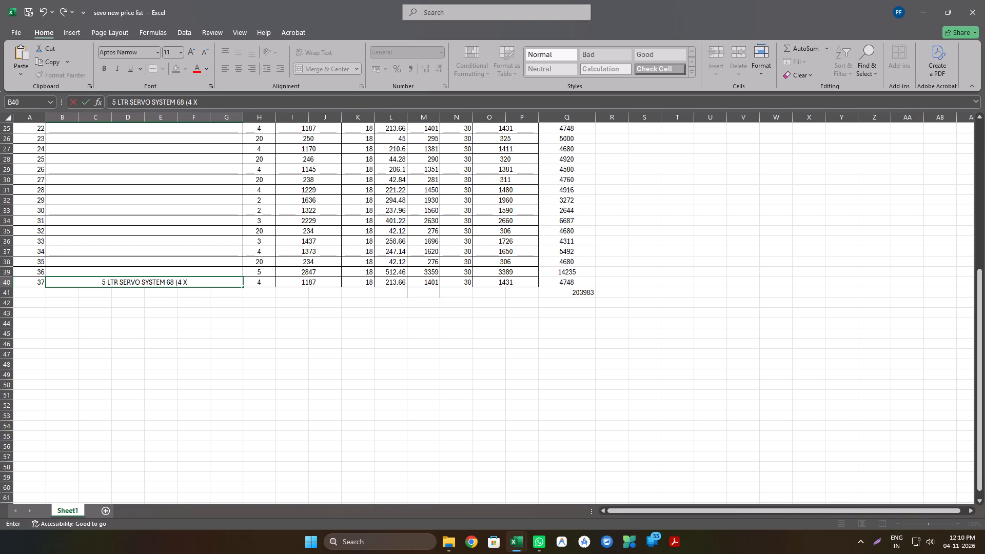
key("5")
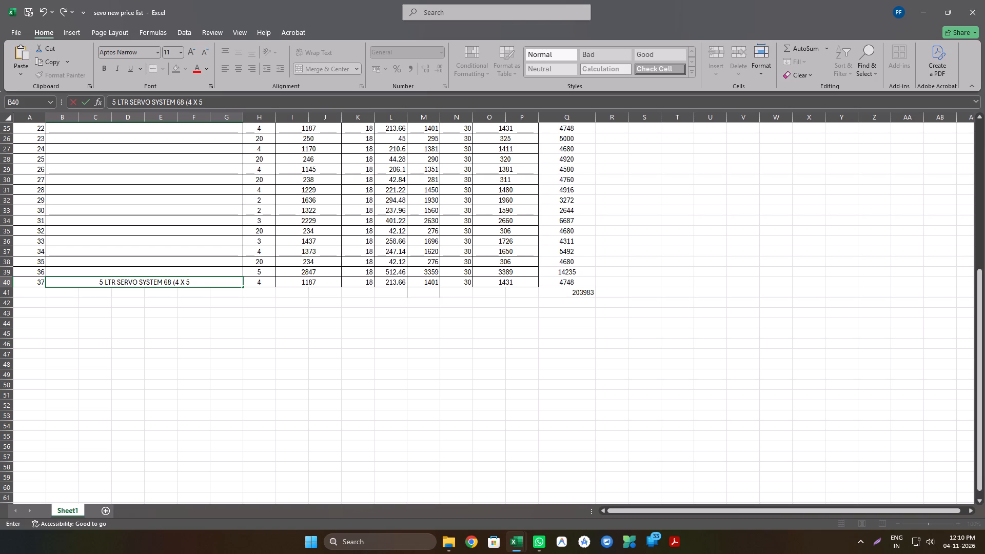
type("LTR")
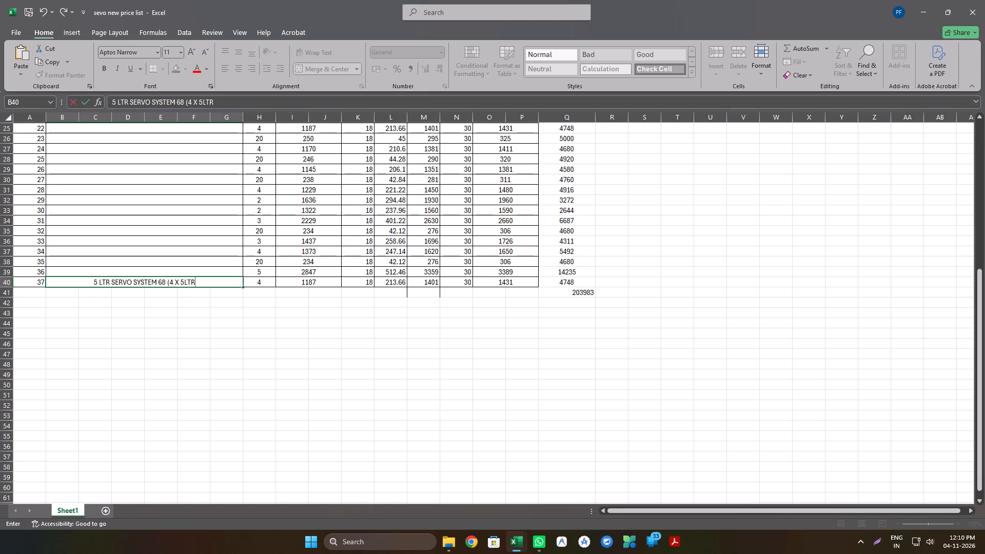
key("Left")
key("Left")
key("Left")
key("Right")
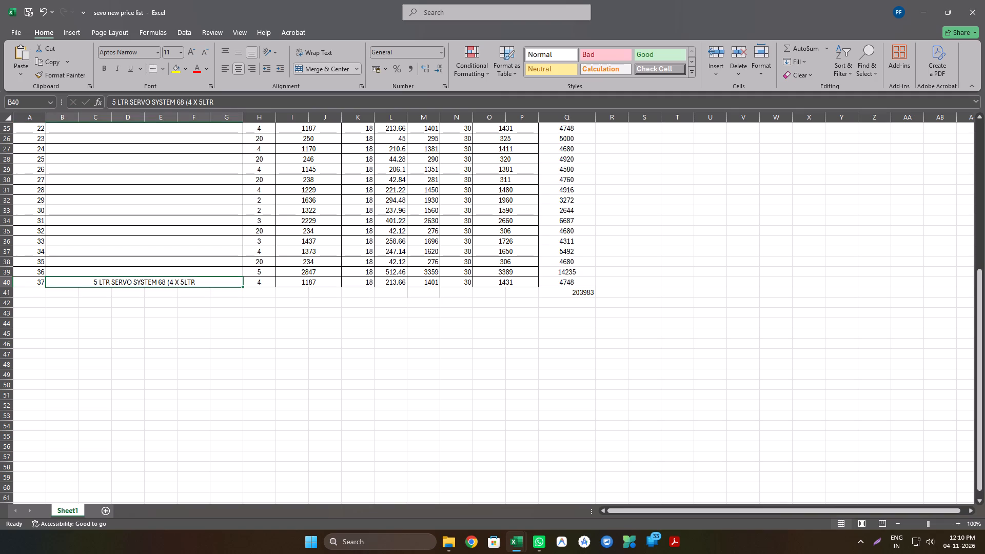
Correct the product name in B40 to 5 LTR SERVO SYSTEM 68 (4 X 5 LTR), adding the missing space and closing bracket.
double_click(186, 285)
key("space")
key("Right")
key("Right")
key("Right")
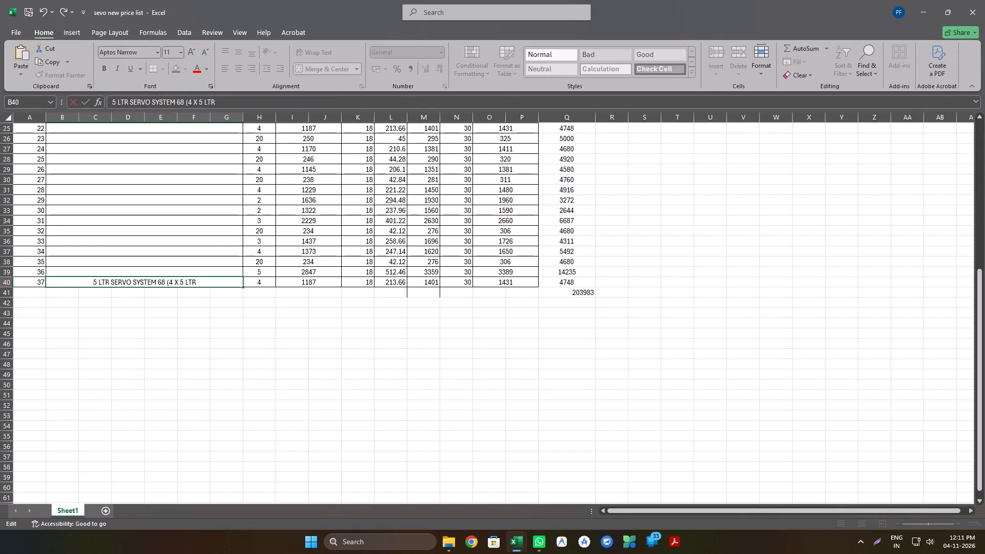
key("Right")
key("shift+parenright")
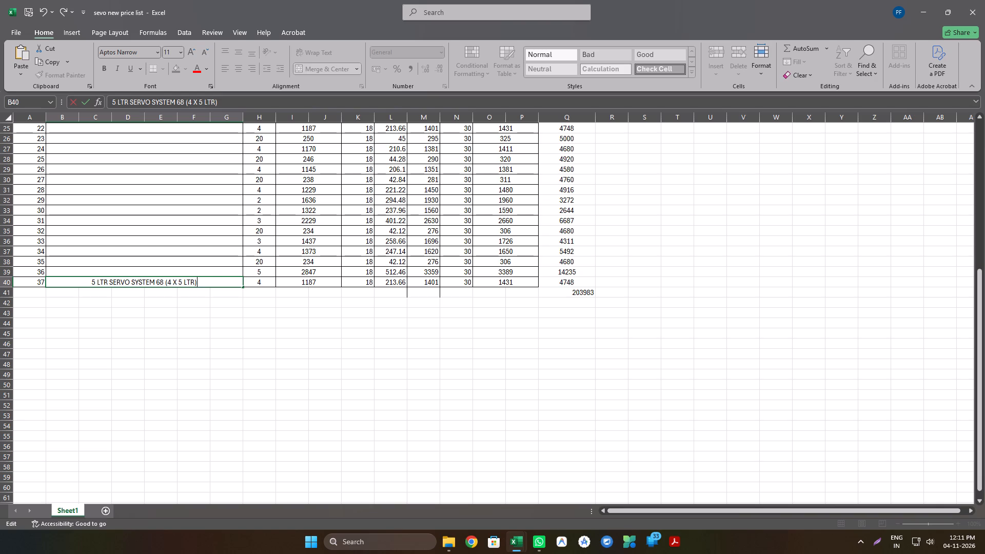
key("Return")
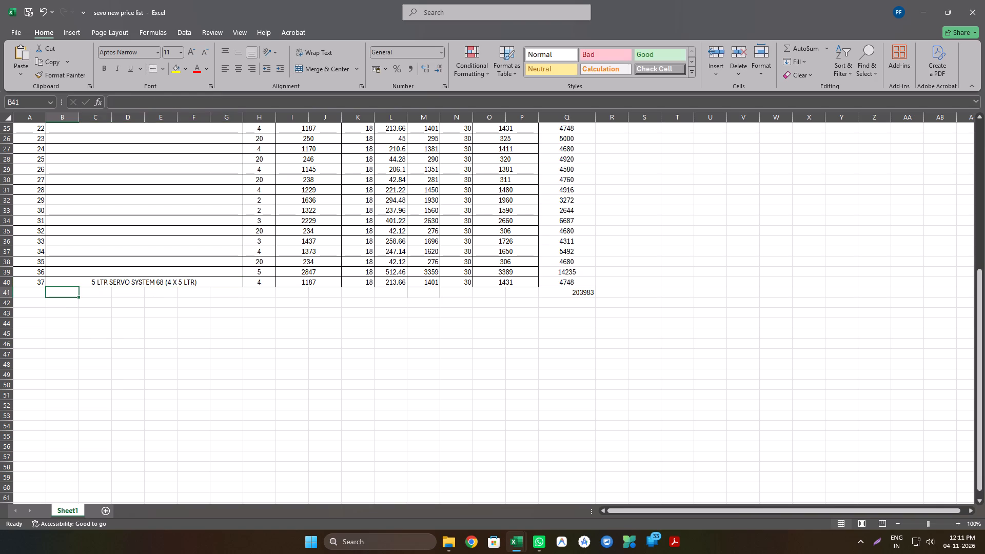
Examine the piece, price, gst, profit and sell cells in the row for serial number 37.
key("Up")
key("Right")
key("Right")
key("Right")
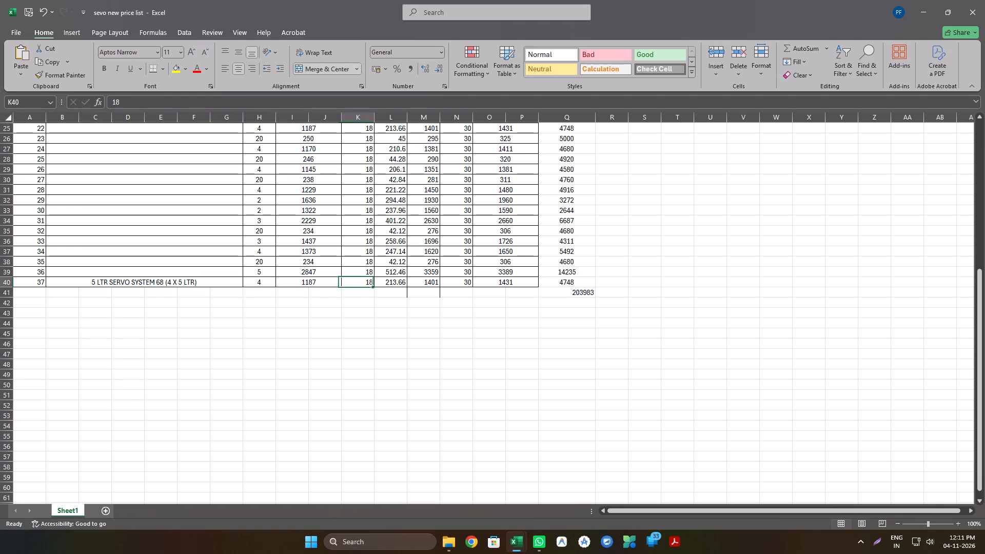
key("Right")
key("Right")
key("Right")
key("Right")
scroll(444, 302, "up", 1)
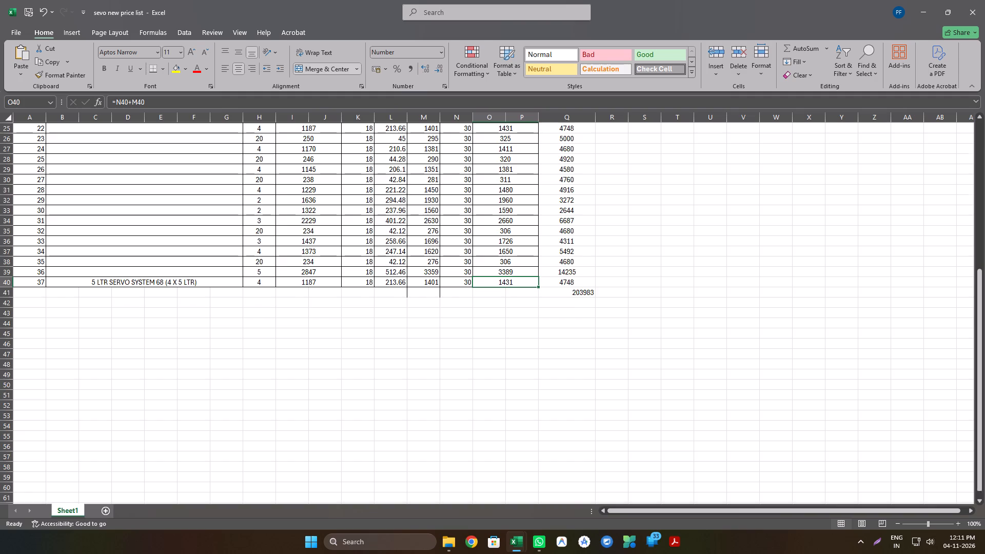
Enter 20 LTR as the start of the product name in cell B39 for serial number 36.
scroll(444, 302, "up", 11)
scroll(444, 302, "down", 5)
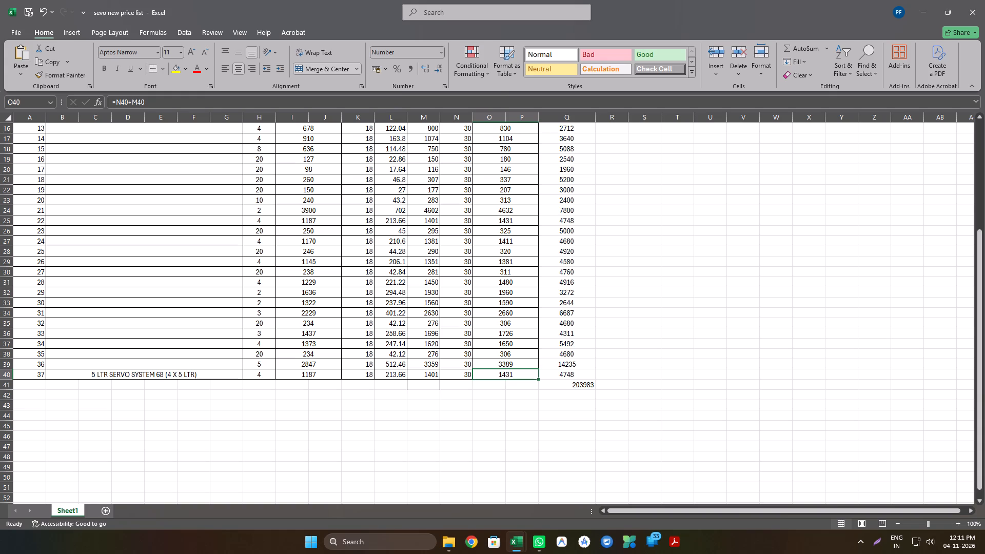
left_click(171, 360)
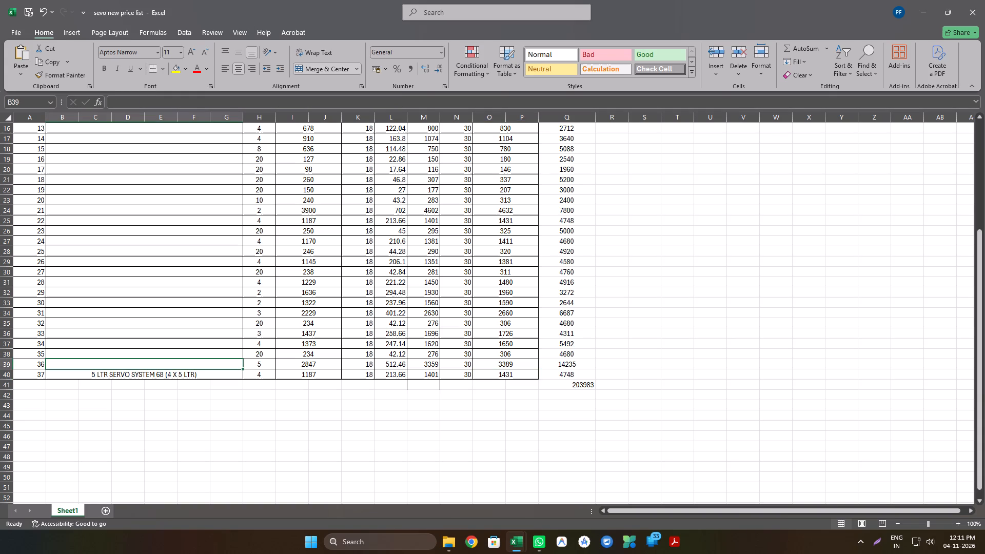
type("20")
key("space")
type("LTR")
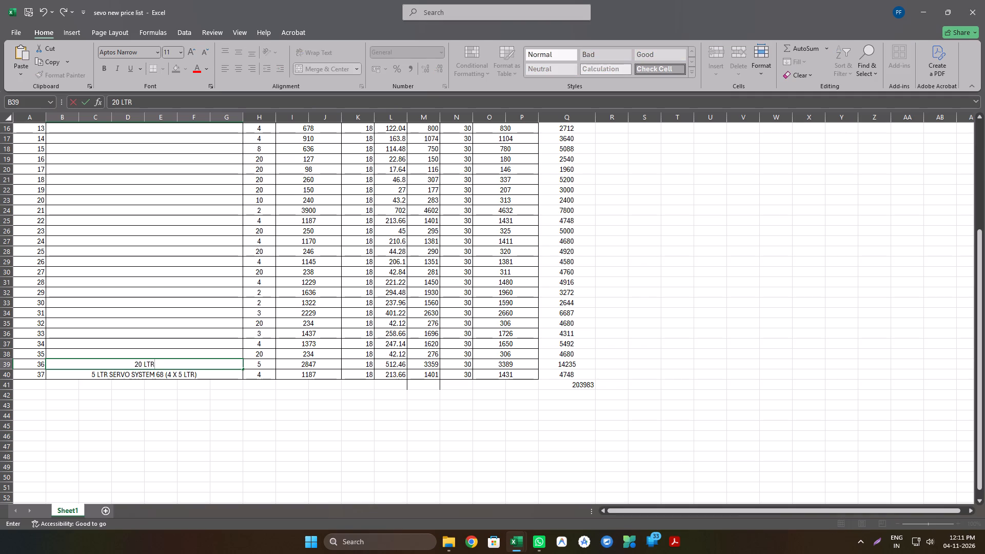
key("space")
key("Left")
key("Left")
key("Right")
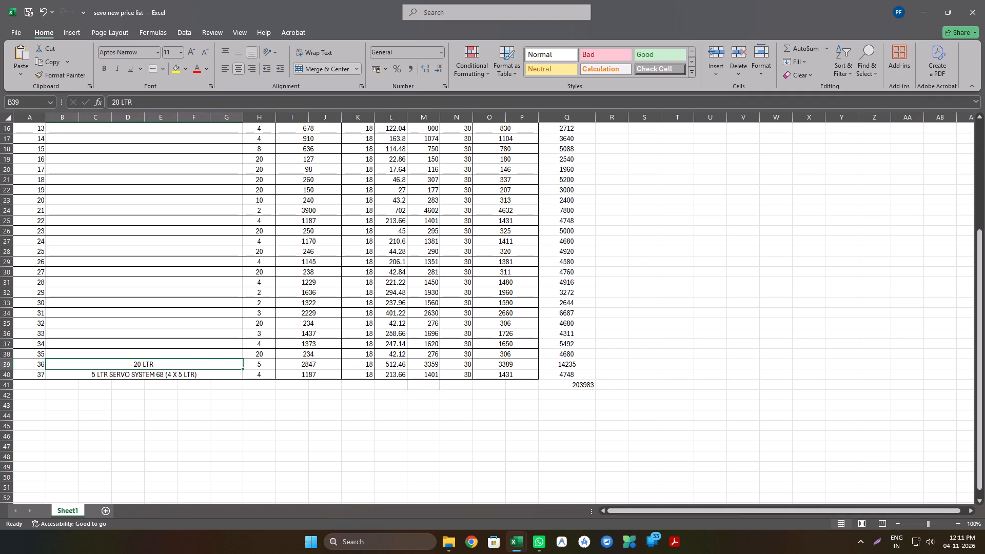
Extend the product name in B39 to 20 LTR SERVO HYDRASHAKTI 68, keeping a single space between 20 and LTR.
key("F2")
key("Left")
key("Left")
key("Left")
key("Left")
key("space")
key("Right")
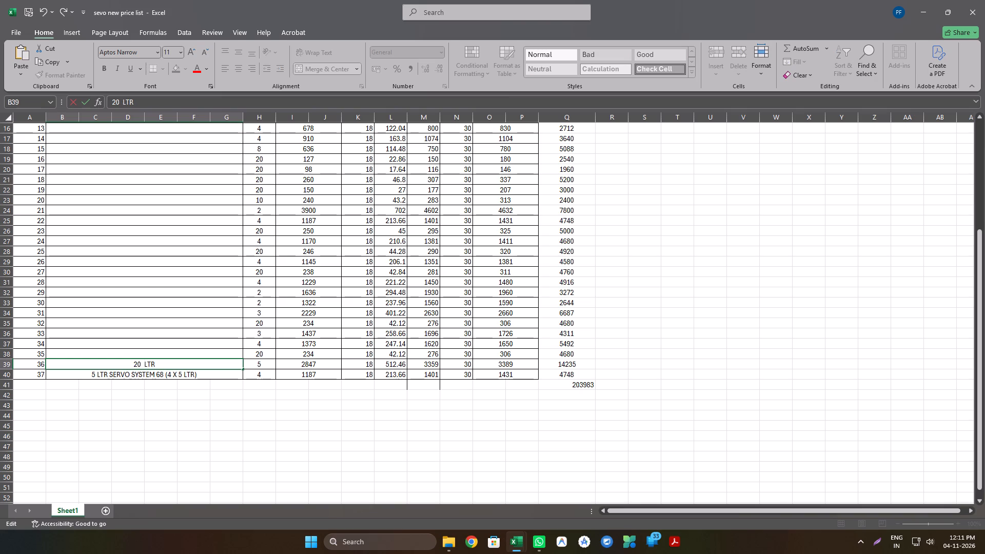
key("Right")
key("Right")
key("Right")
key("Left")
key("Left")
key("Left")
key("Left")
key("BackSpace")
key("BackSpace")
key("space")
key("Right")
key("Right")
key("Right")
key("Right")
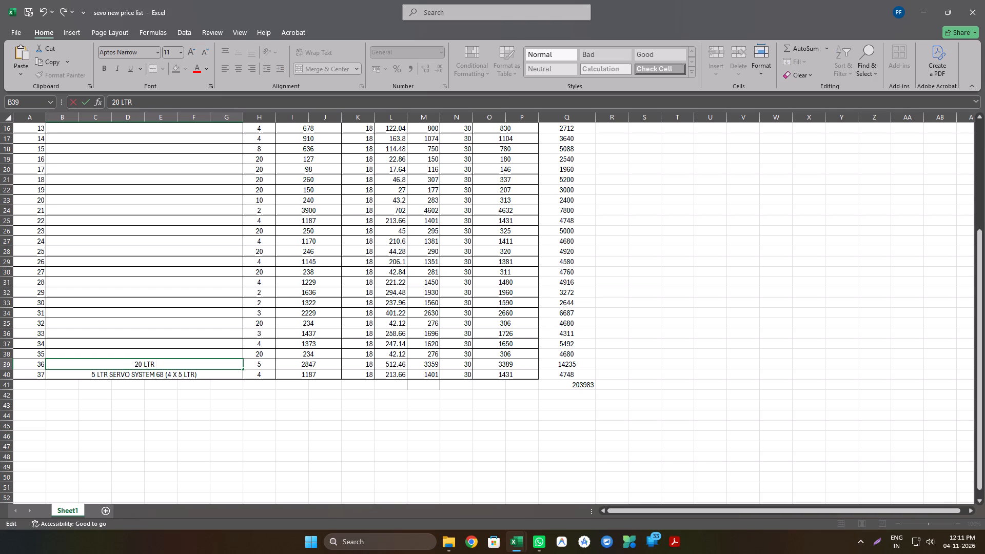
type("SERVO HYDRAS")
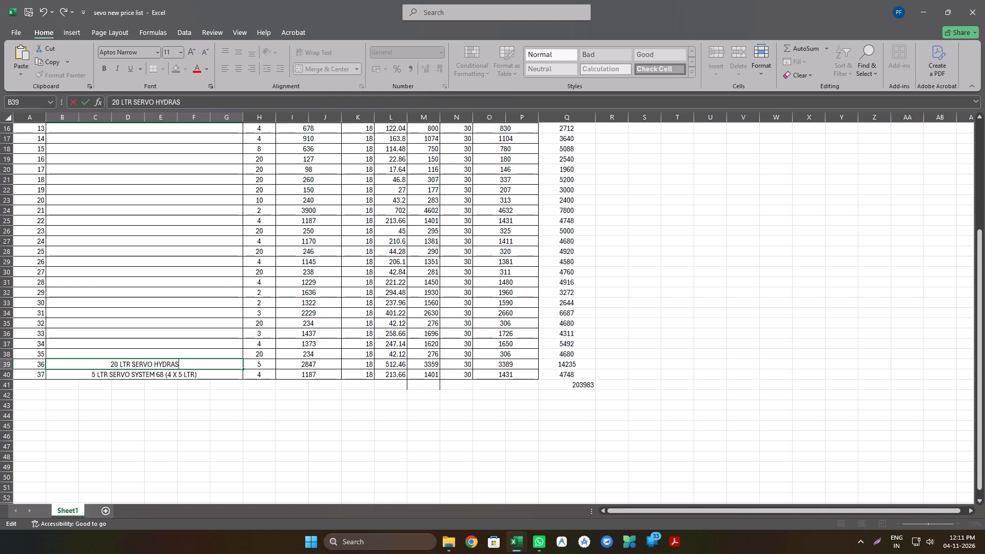
key("h")
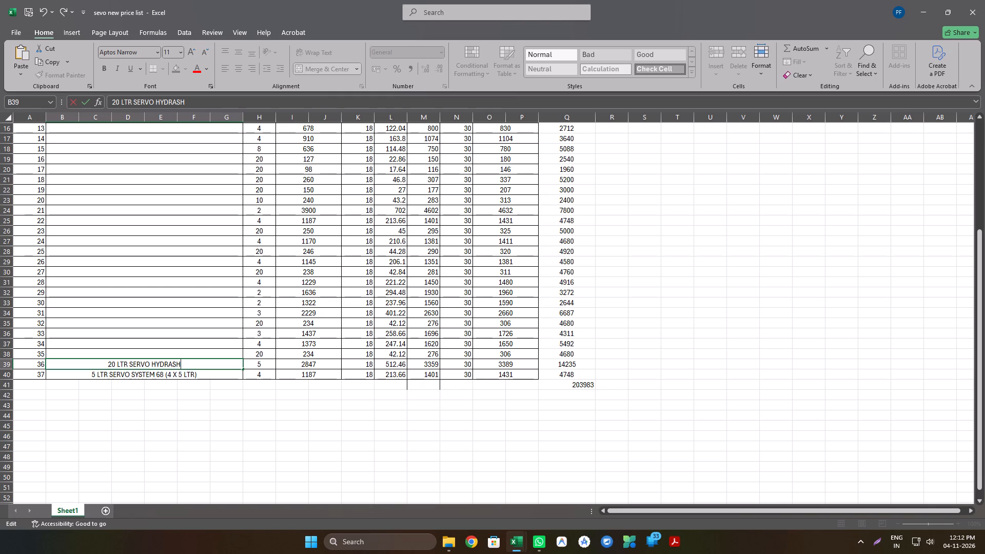
type("AK")
type("TI")
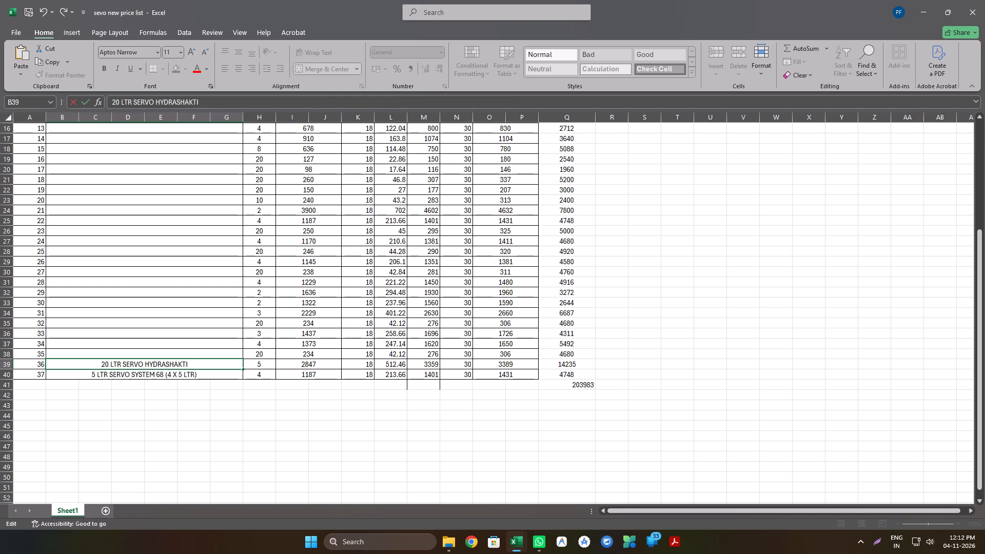
key("space")
type("68")
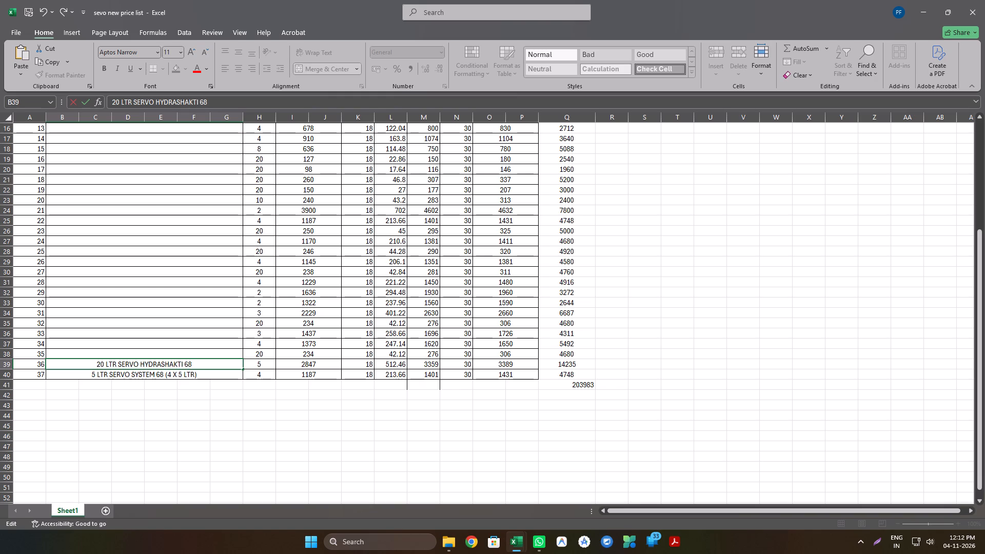
key("Return")
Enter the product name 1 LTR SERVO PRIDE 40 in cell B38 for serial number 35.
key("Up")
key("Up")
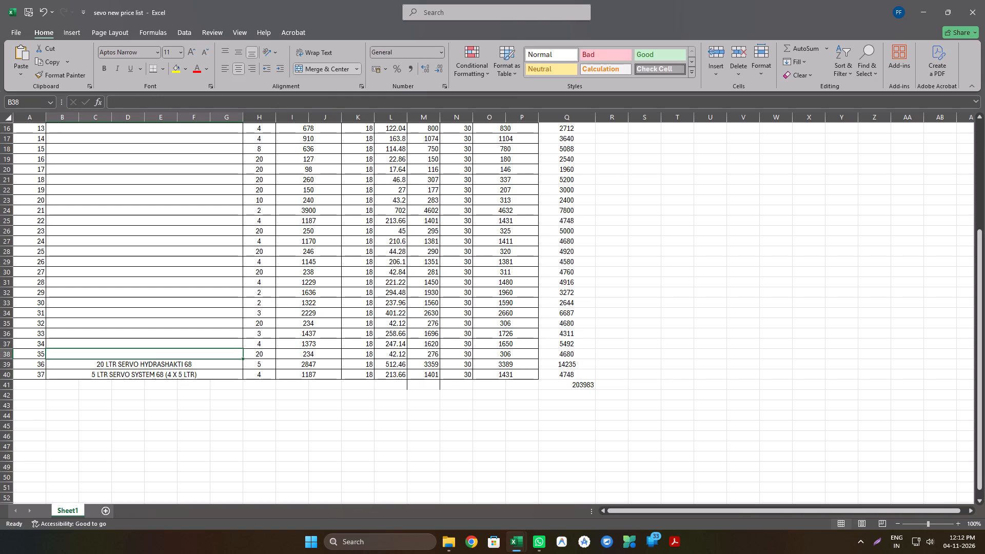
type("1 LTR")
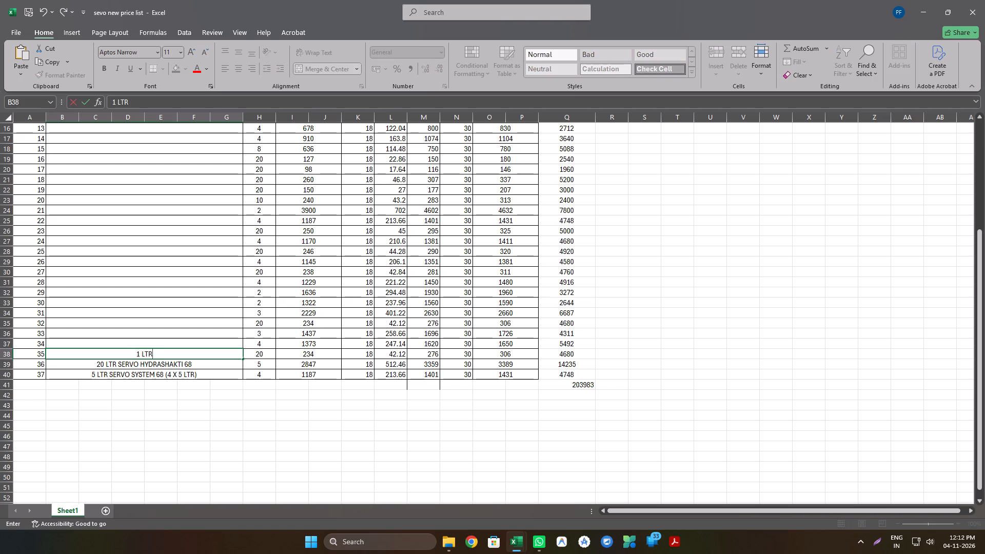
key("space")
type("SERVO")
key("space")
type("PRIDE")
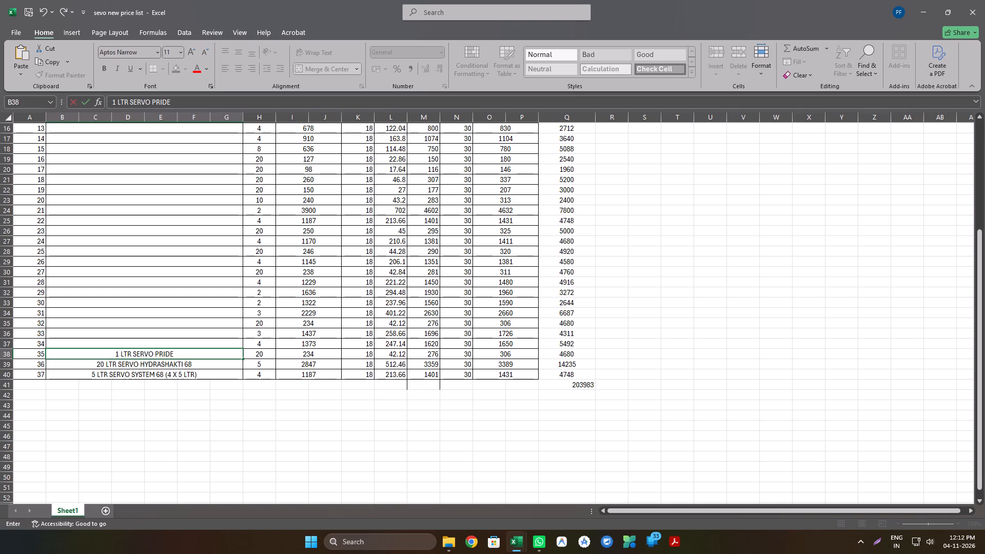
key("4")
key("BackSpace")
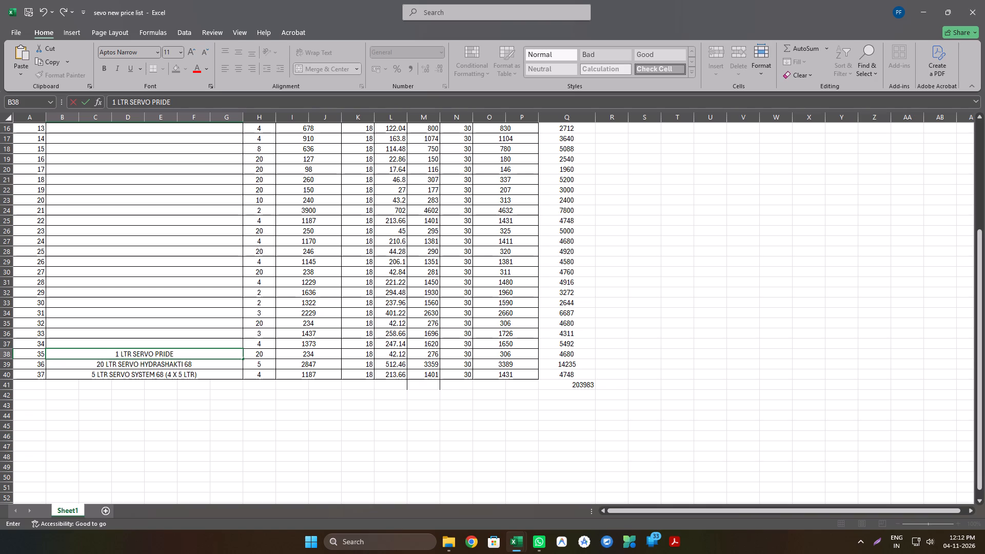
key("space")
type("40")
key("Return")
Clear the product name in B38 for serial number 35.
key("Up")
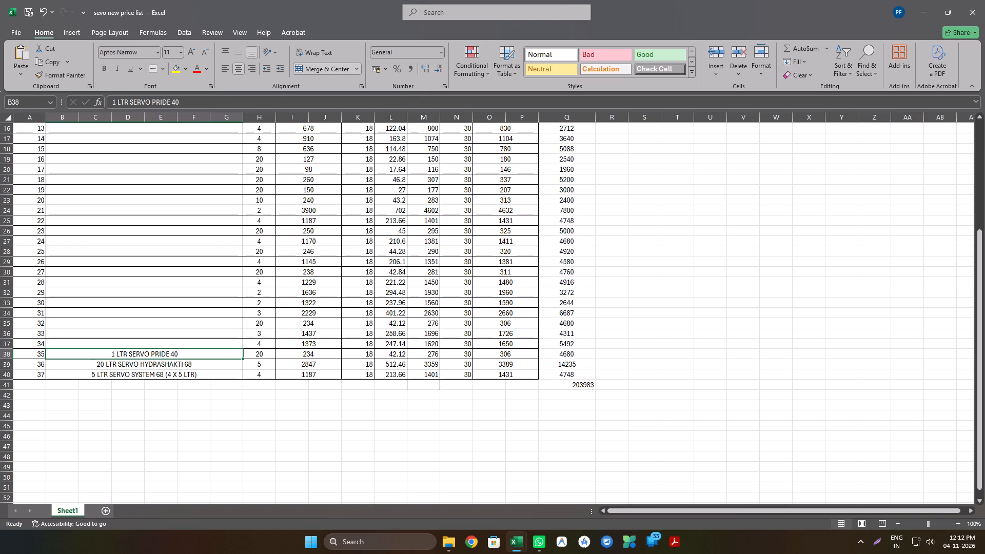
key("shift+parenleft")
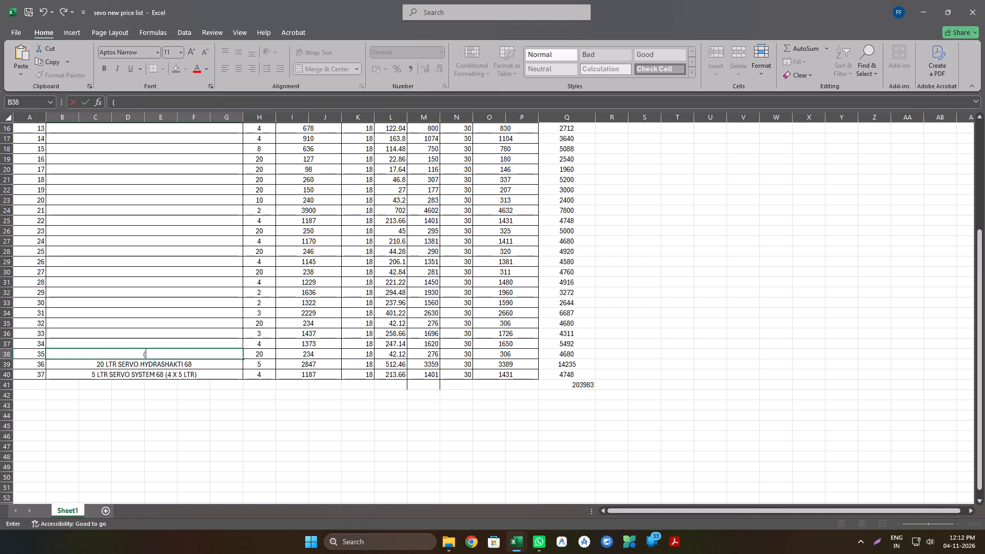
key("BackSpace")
Append - 5 BUCKET to the product name 20 LTR SERVO HYDRASHAKTI 68 in B39.
key("Down")
key("F2")
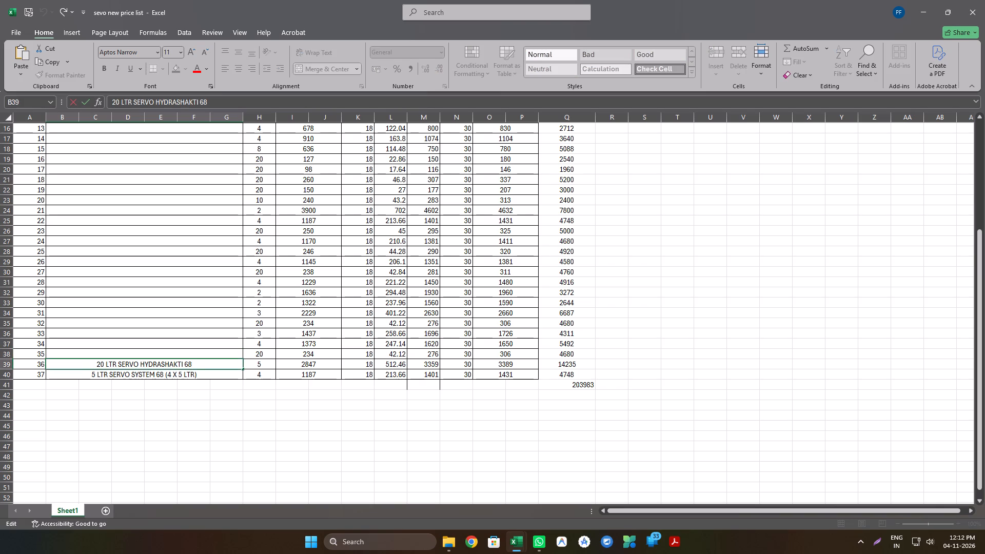
key("space")
type("-")
key("space")
type("5")
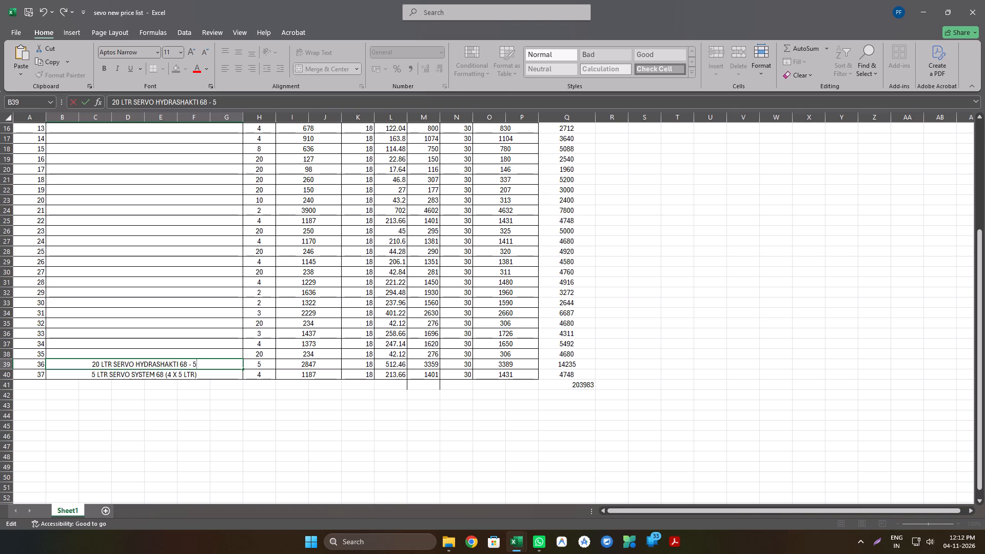
key("space")
type("BUCKET")
key("Return")
Enter the product name 1 LTR SERVO PRIDE 40(20 X 1LTR) in cell B38 for serial number 35.
key("Up")
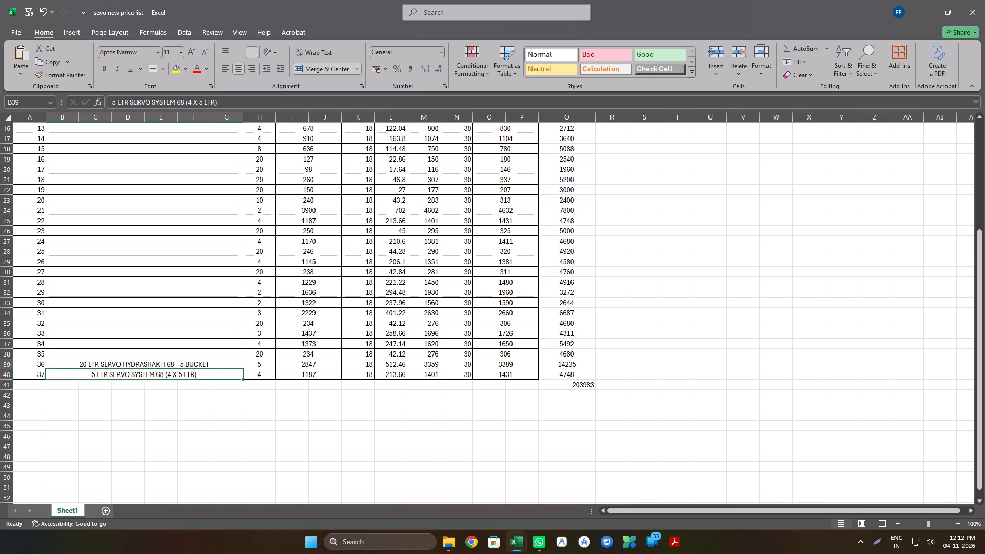
key("Up")
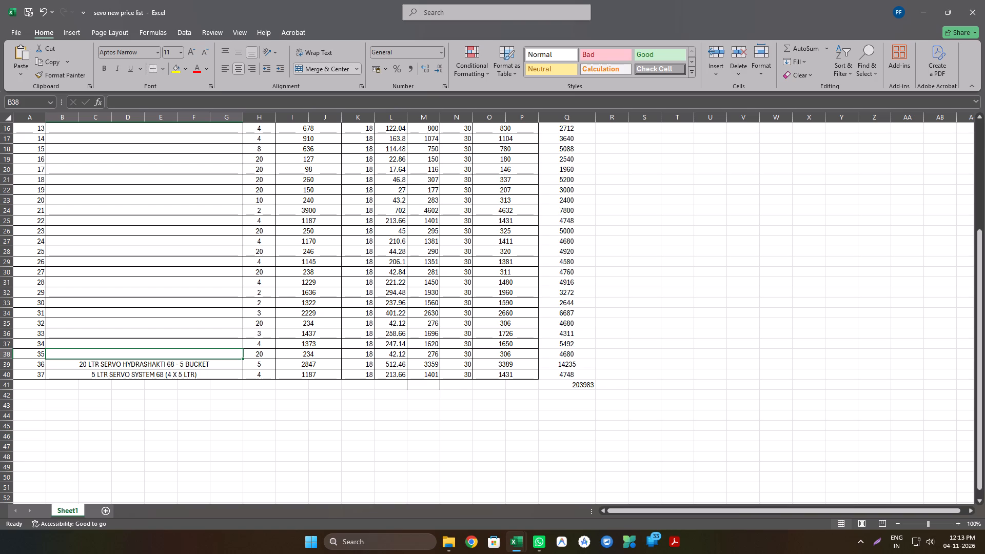
key("1")
type("LTR")
key("BackSpace")
key("BackSpace")
key("BackSpace")
key("space")
type("LTR")
key("space")
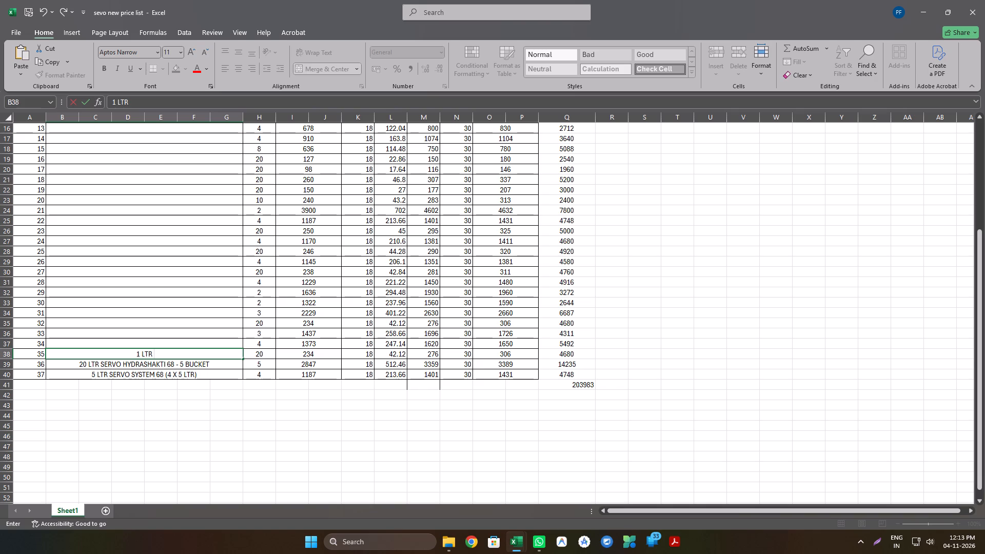
type("SERVO")
key("space")
type("PRIDE")
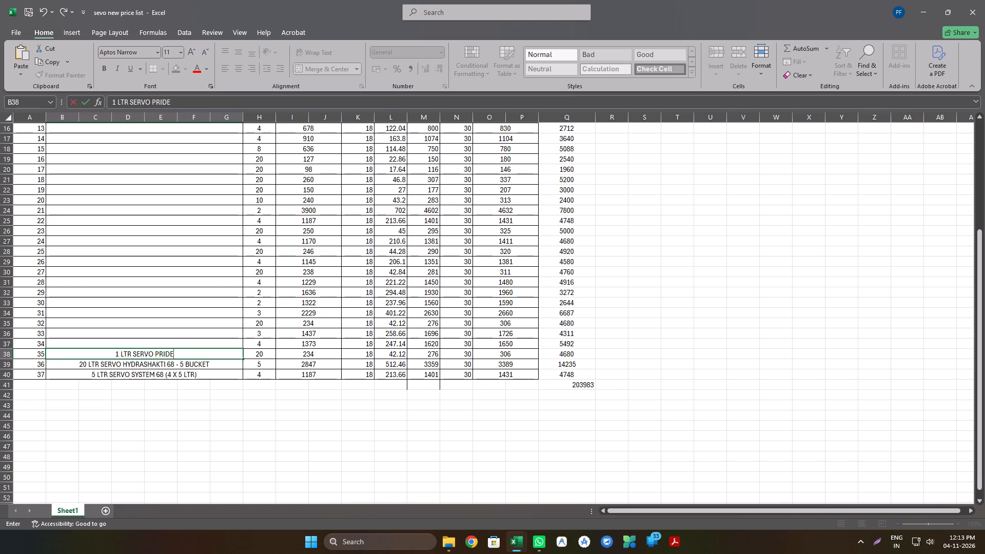
key("space")
type("40")
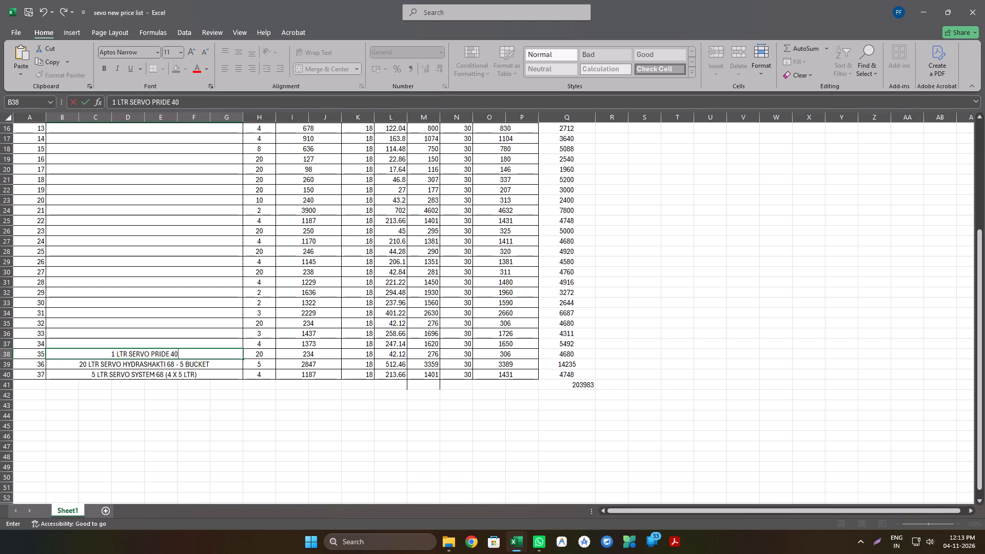
key("shift+parenleft")
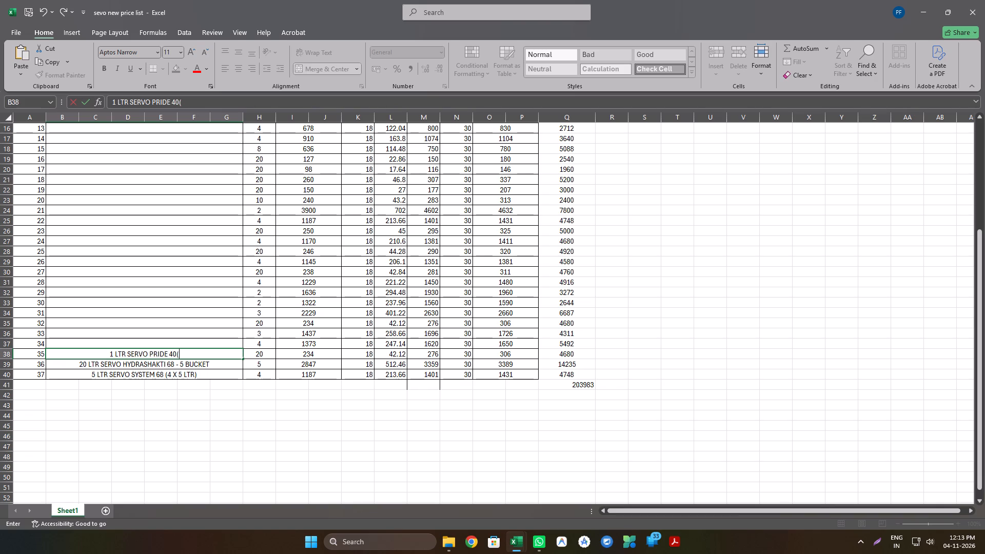
key("2")
key("0")
key("space")
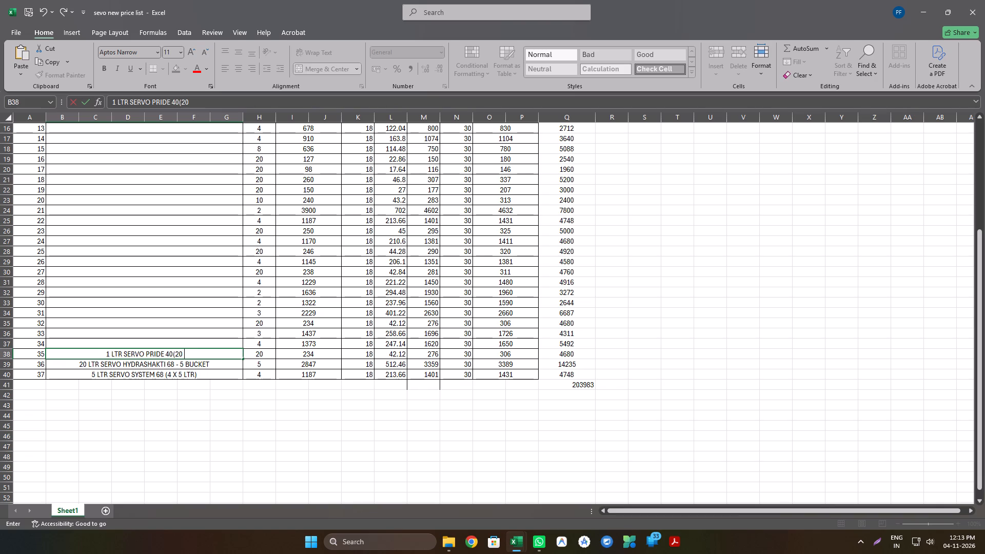
type("X")
key("space")
type("1")
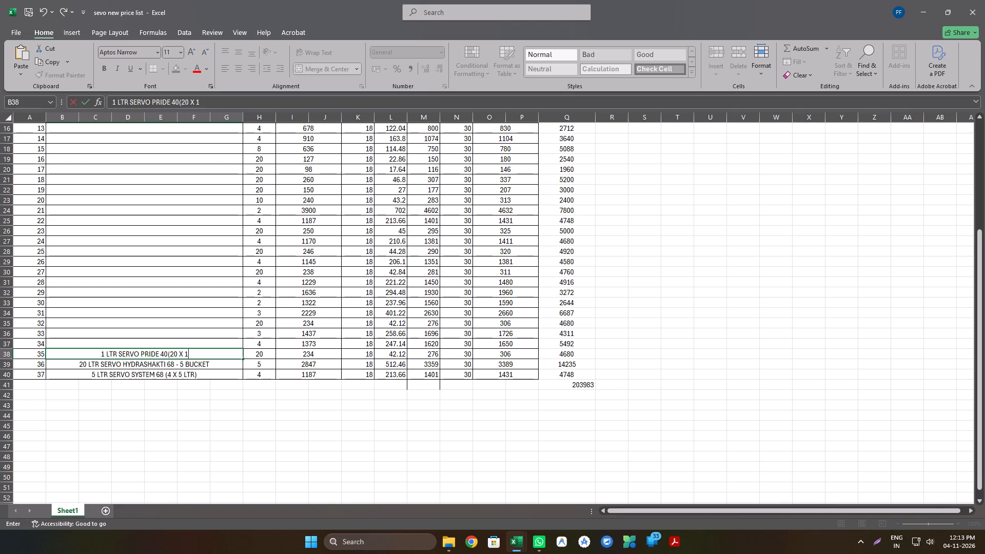
type("LTR")
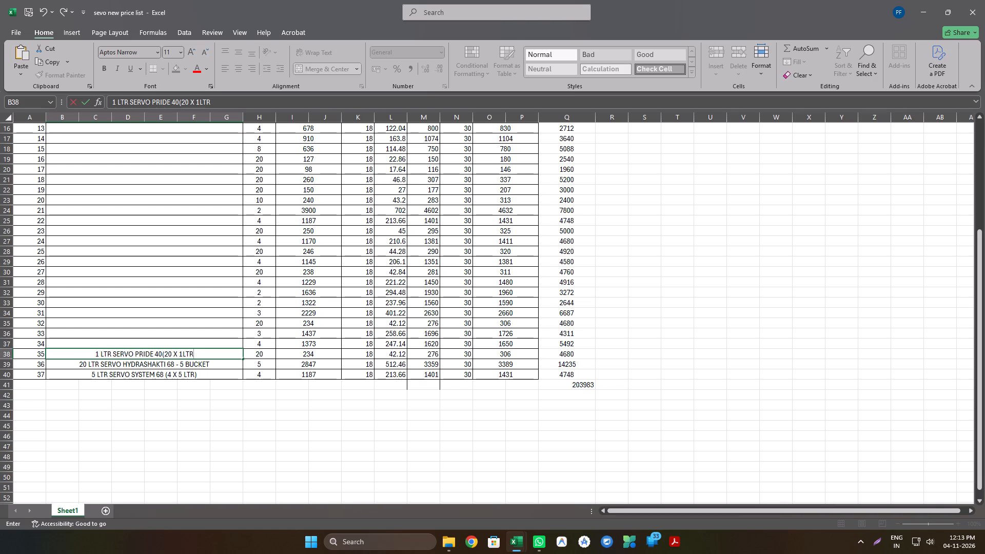
key("shift+parenright")
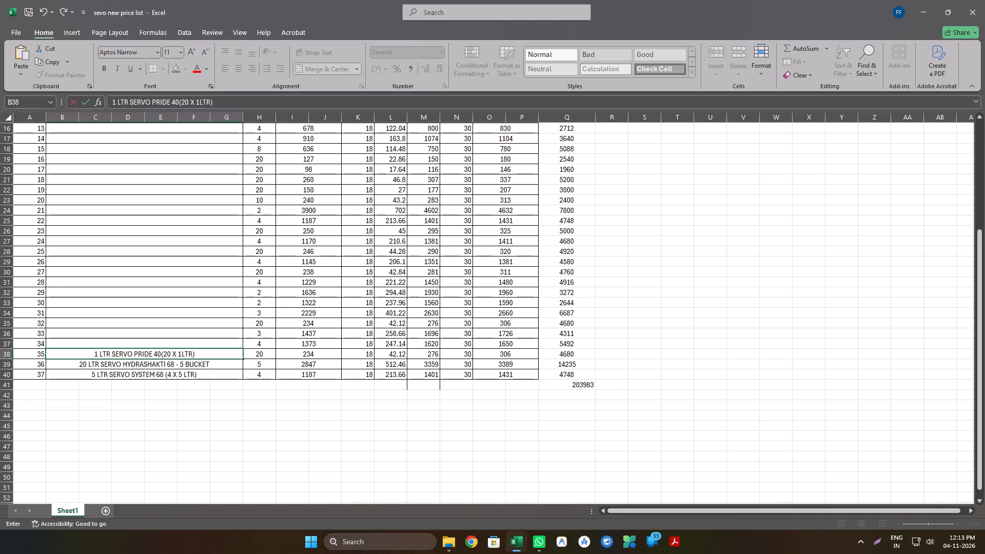
Insert a space in the pack size of B38 so it reads 1 LTR SERVO PRIDE 40(20 X 1 LTR).
key("F2")
key("Left")
key("Left")
key("Left")
key("Left")
key("space")
key("Return")
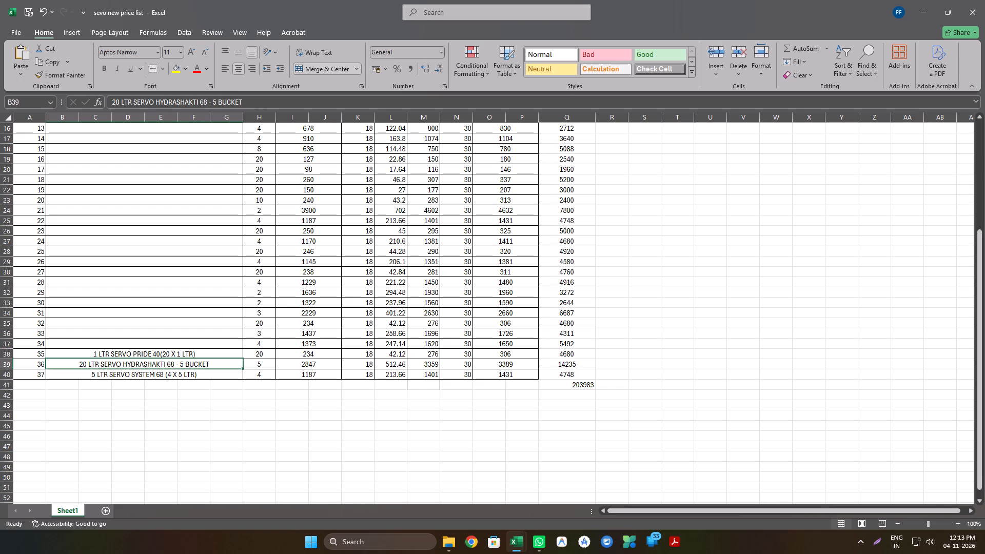
Enter the product name 5 LTR SERVO PRIDE 40 (4 X 5 LTR) in cell B37 for serial number 34.
key("Up")
key("Up")
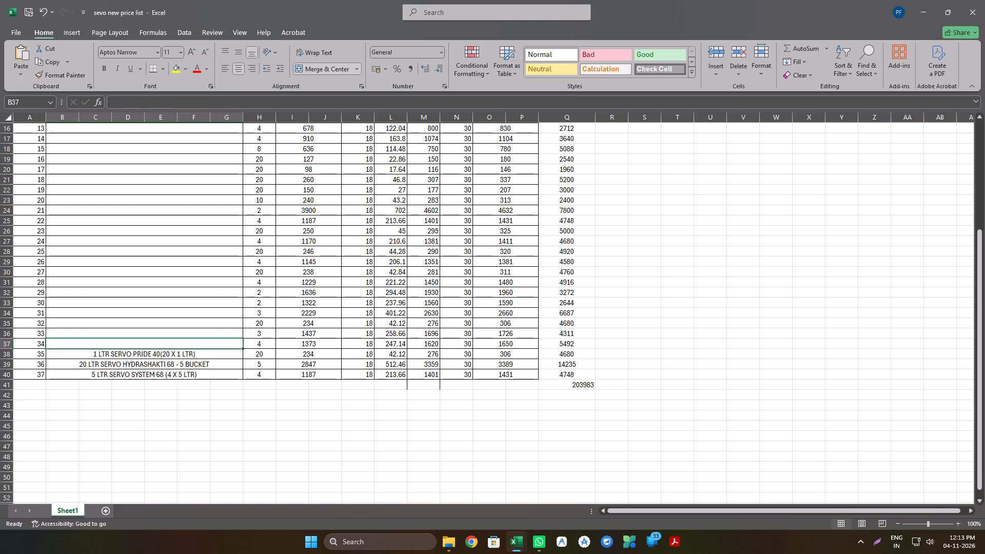
type("5")
key("space")
type("LTR")
key("space")
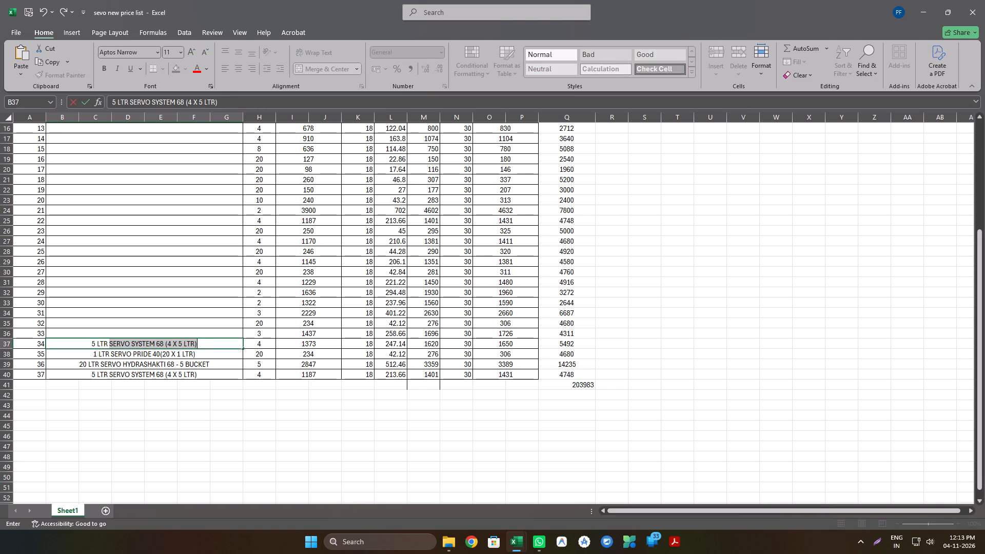
type("SERVO PRIDE")
key("space")
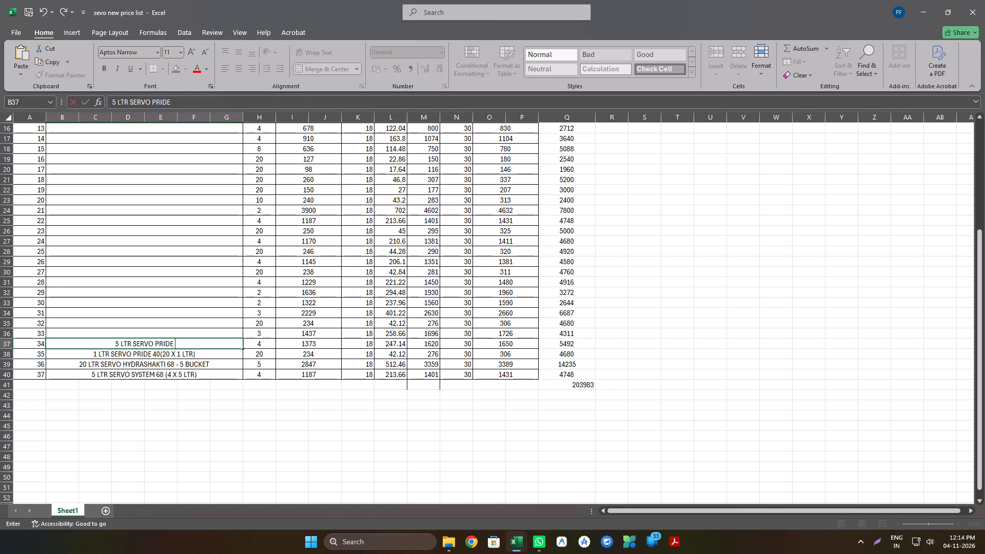
type("40")
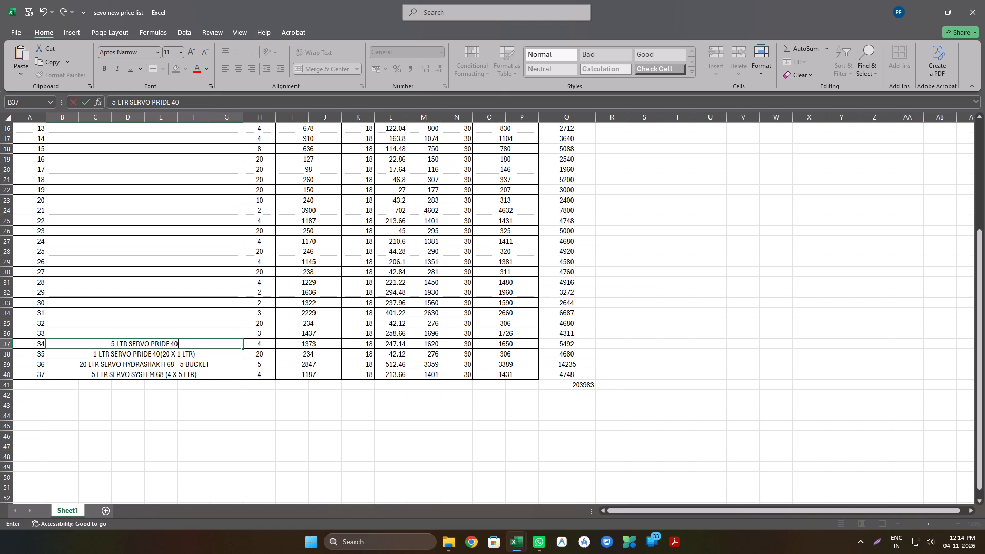
key("space")
key("shift+parenleft")
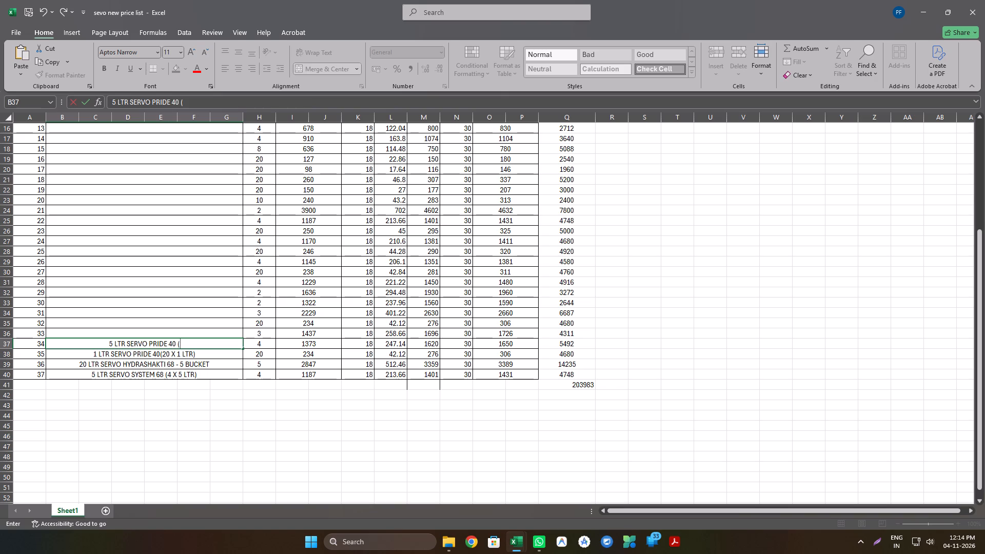
type("4")
key("space")
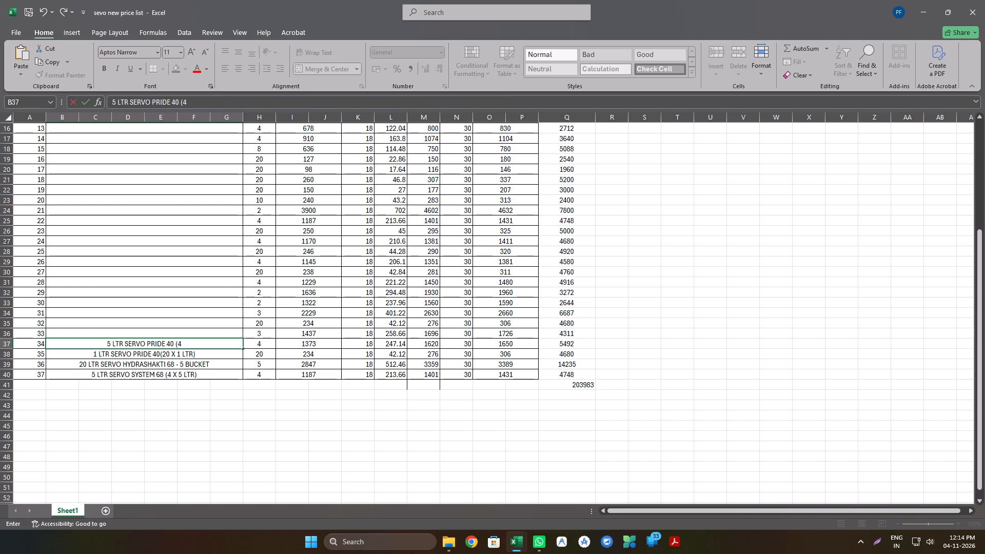
type("X")
key("space")
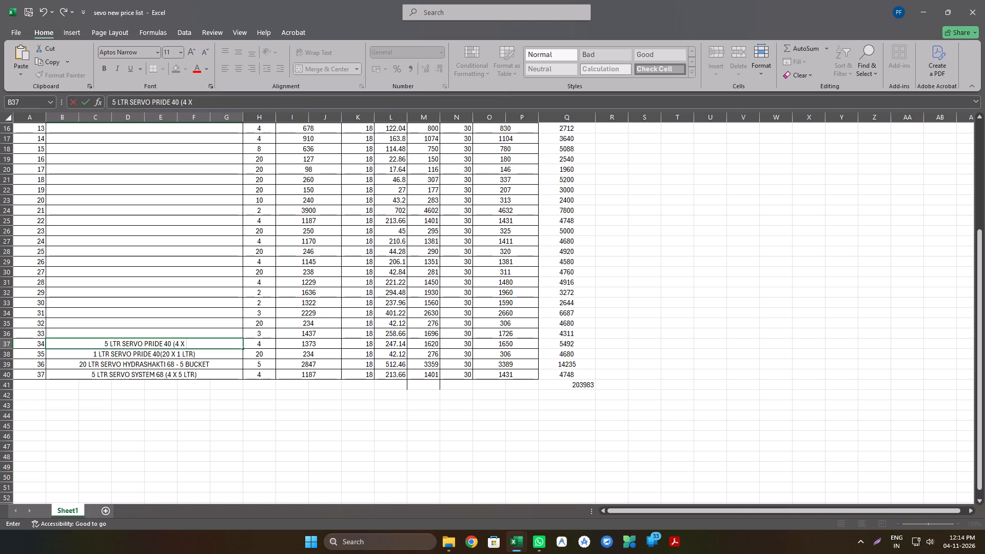
type("5 LTR")
key("shift+parenright")
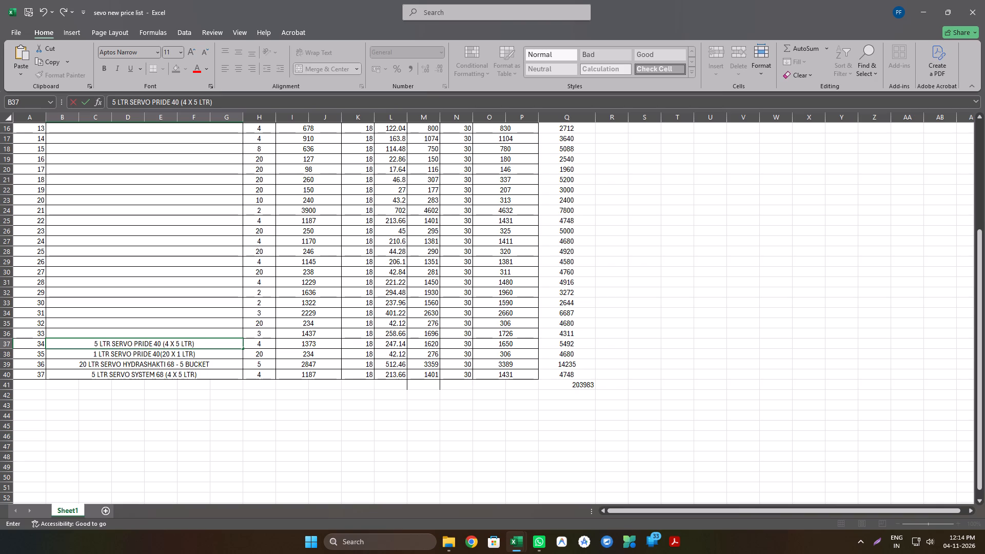
key("Return")
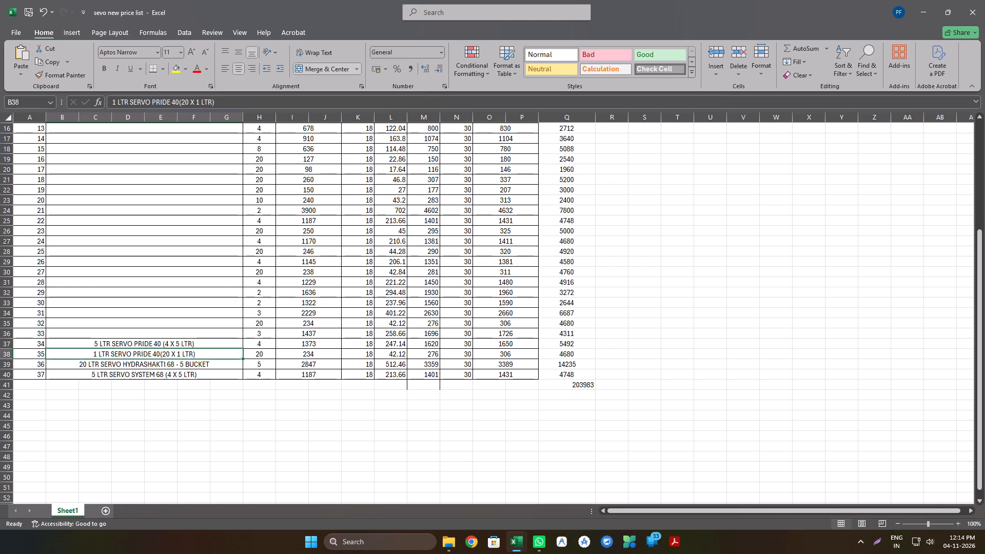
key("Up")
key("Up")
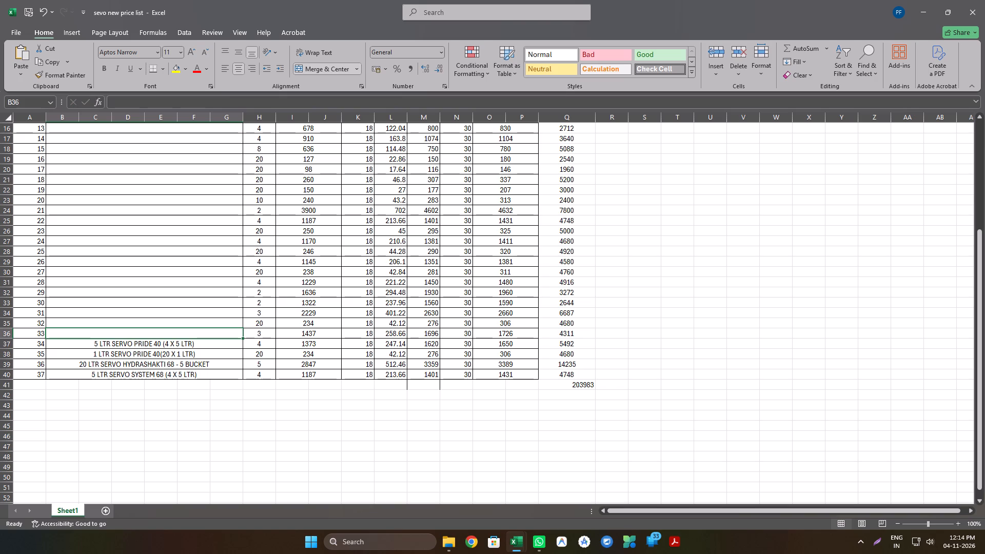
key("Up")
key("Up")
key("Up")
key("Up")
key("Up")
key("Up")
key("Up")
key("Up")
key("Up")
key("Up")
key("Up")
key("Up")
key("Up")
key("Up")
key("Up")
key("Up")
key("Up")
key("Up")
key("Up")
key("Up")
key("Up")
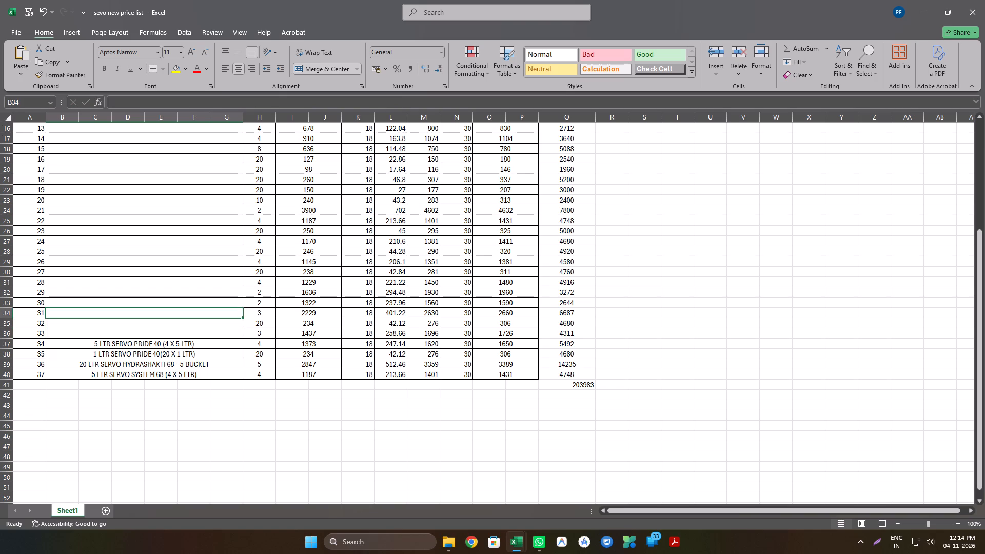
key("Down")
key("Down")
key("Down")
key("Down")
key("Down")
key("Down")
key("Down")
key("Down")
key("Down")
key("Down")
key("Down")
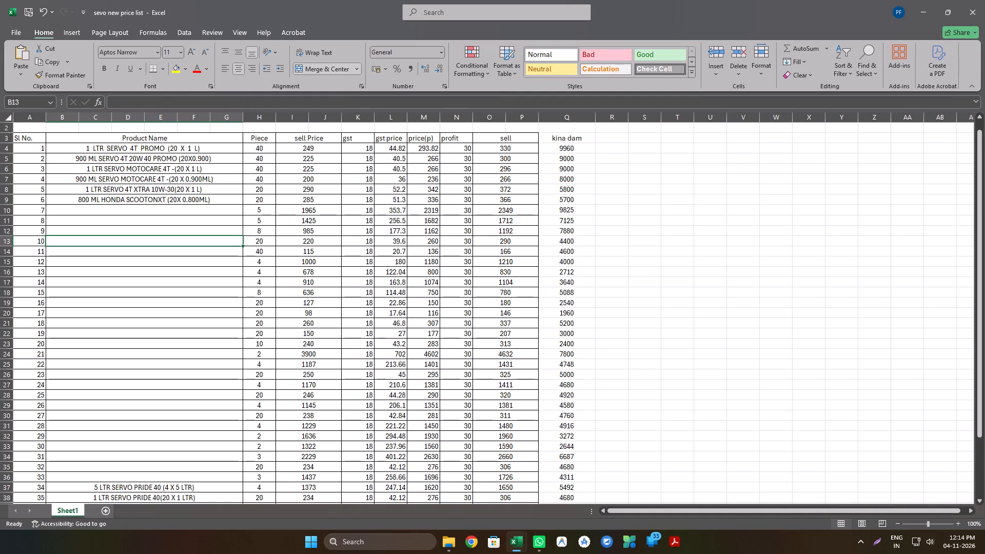
Enter the product name 7.5 LTR SERVO PREMIUM CF-4 in cell B36 for serial number 33.
left_click(126, 477)
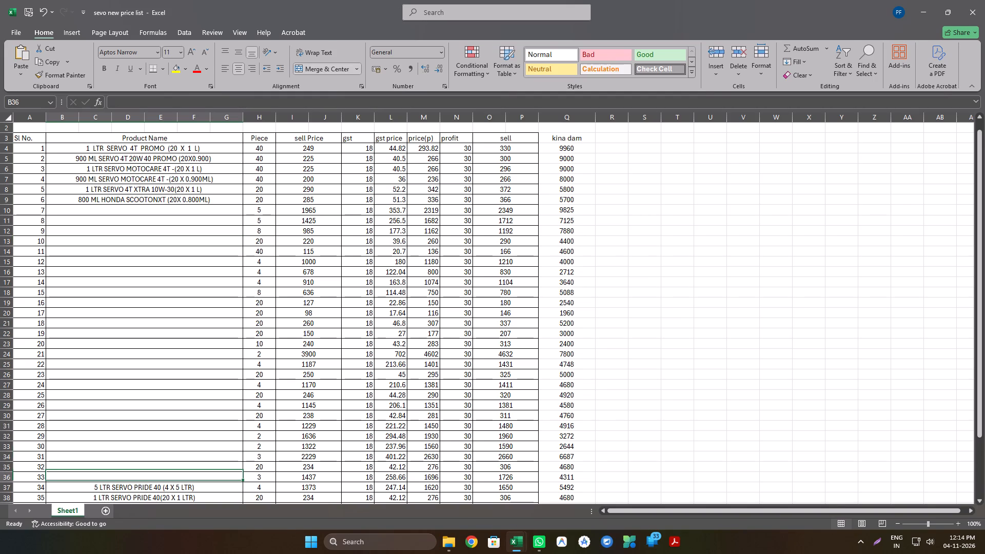
type("SERVO")
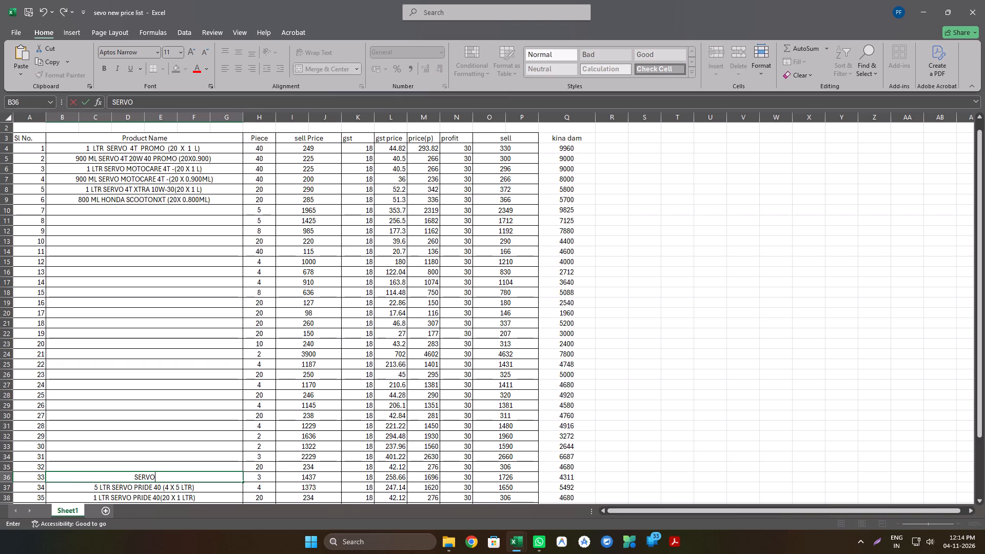
key("F2")
key("Left")
key("Left")
key("Left")
key("Left")
key("Left")
key("Left")
key("Left")
key("Left")
key("Left")
key("Left")
key("Left")
type("7.5")
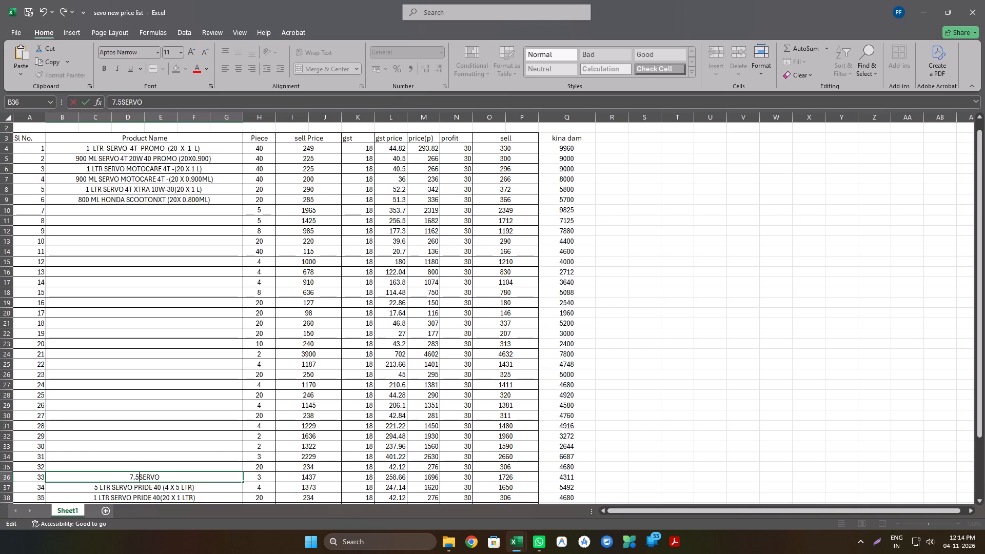
key("space")
type("LTR")
key("space")
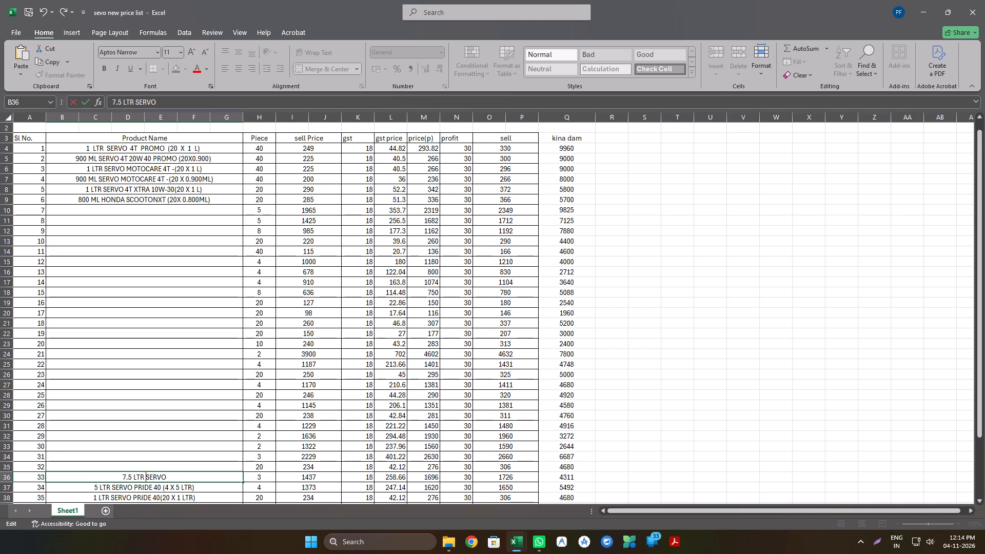
key("Right")
key("Right")
key("Right")
key("Right")
key("Right")
key("space")
type("PREMIN")
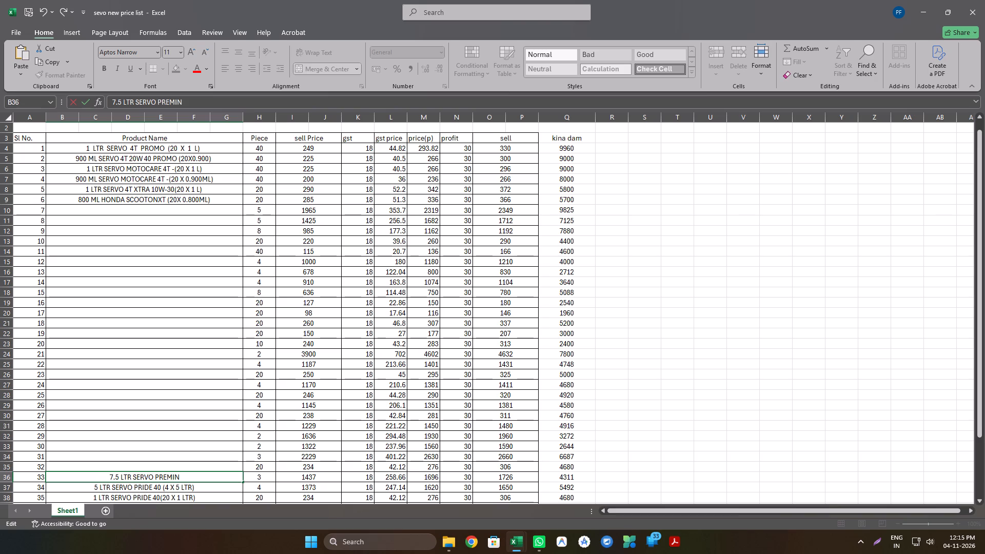
key("BackSpace")
key("BackSpace")
key("BackSpace")
key("BackSpace")
key("BackSpace")
key("BackSpace")
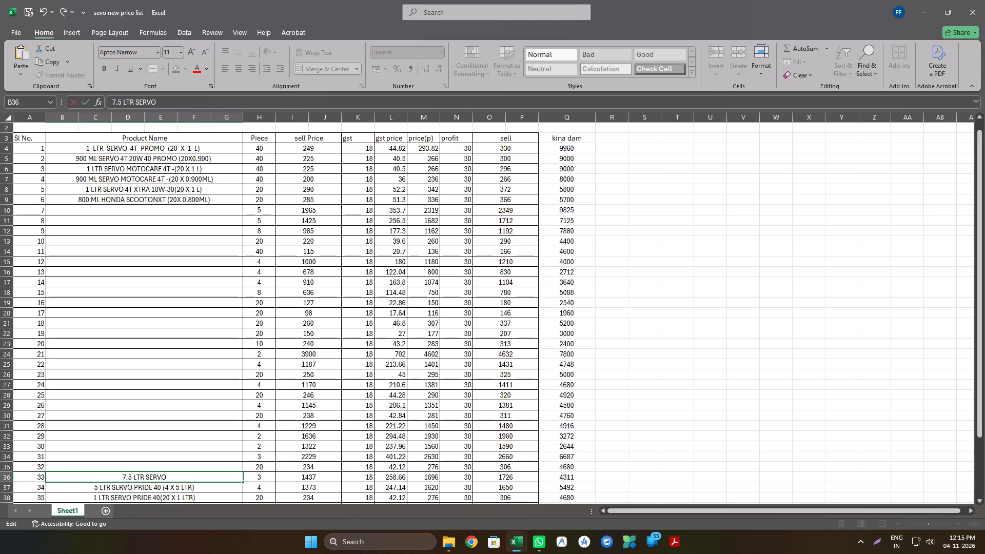
type("PRI")
key("BackSpace")
key("e")
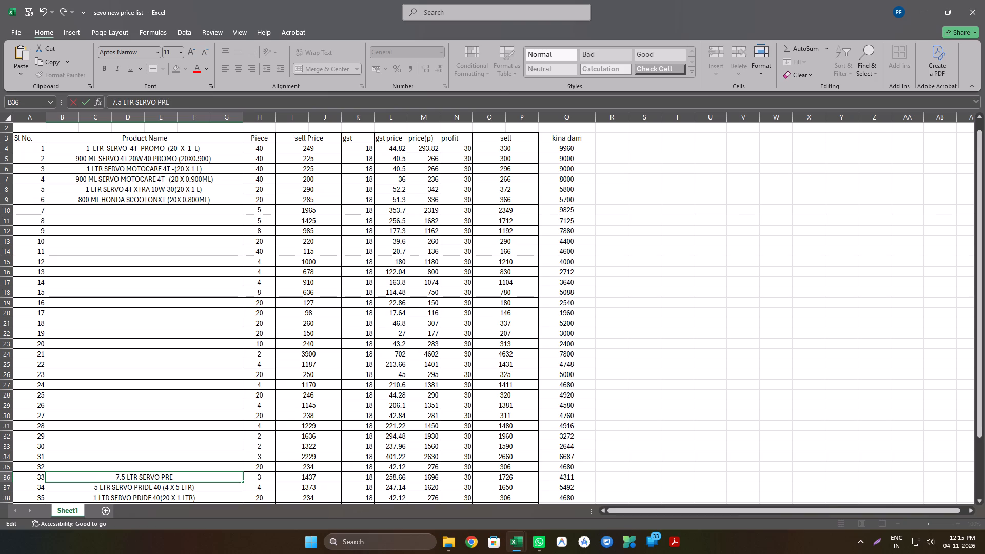
type("MIUM")
key("space")
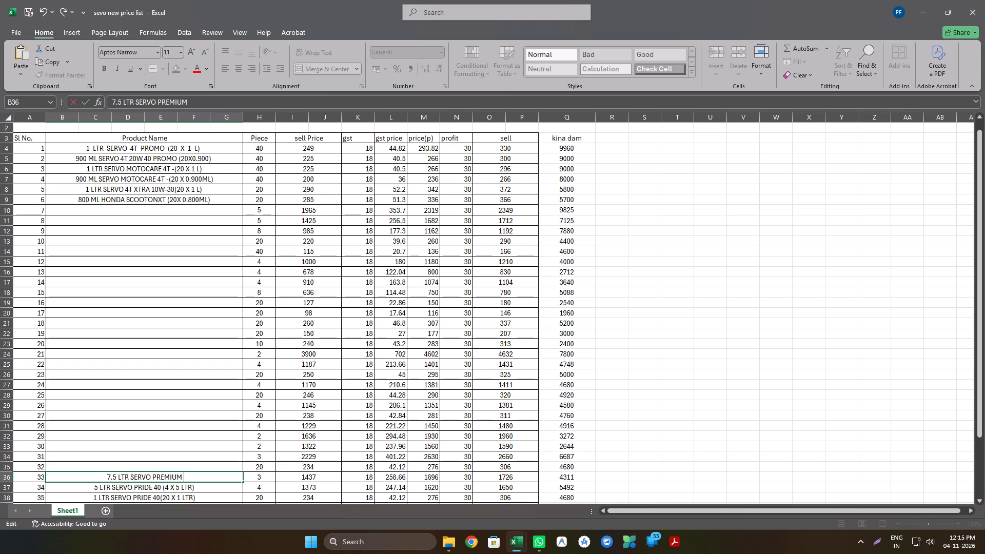
type("CF-4")
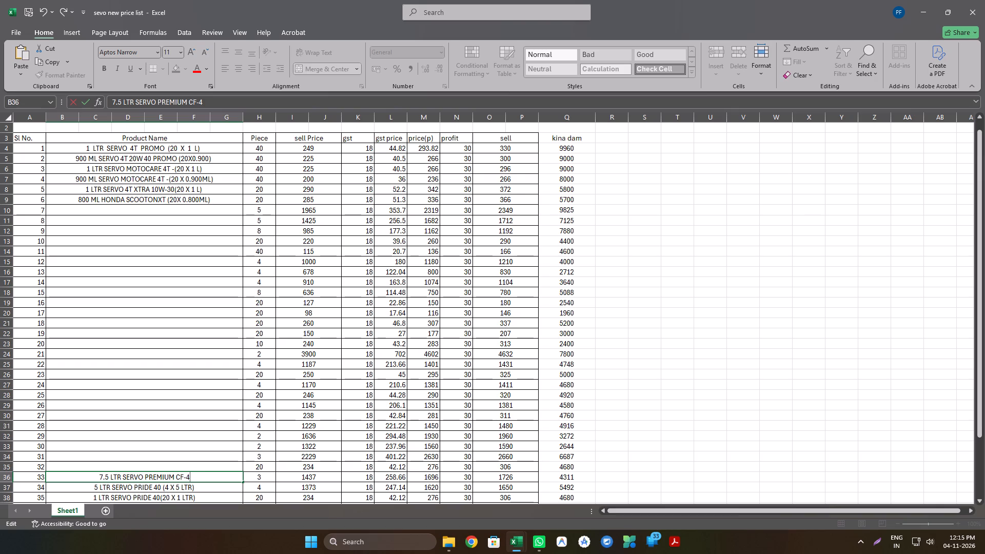
scroll(486, 527, "down", 7)
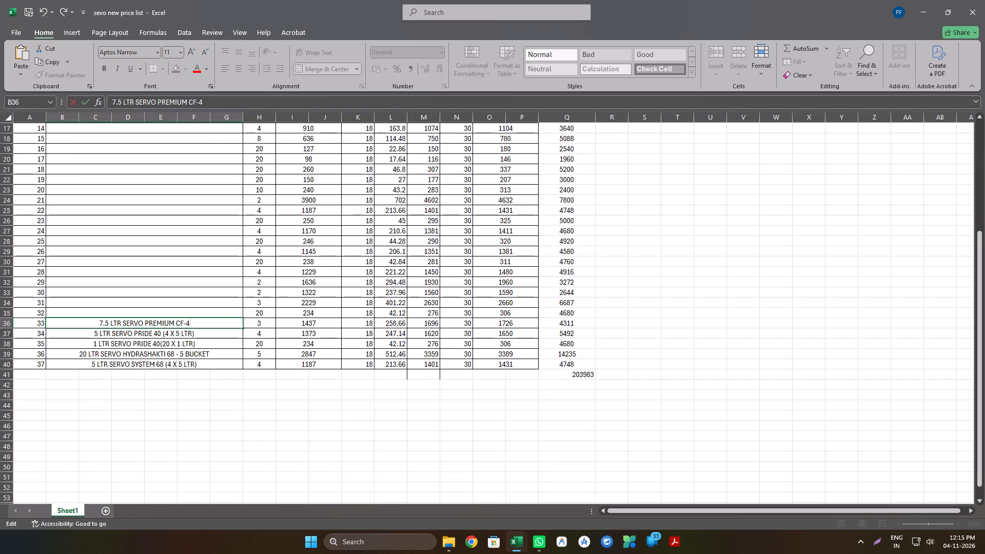
scroll(391, 467, "up", 4)
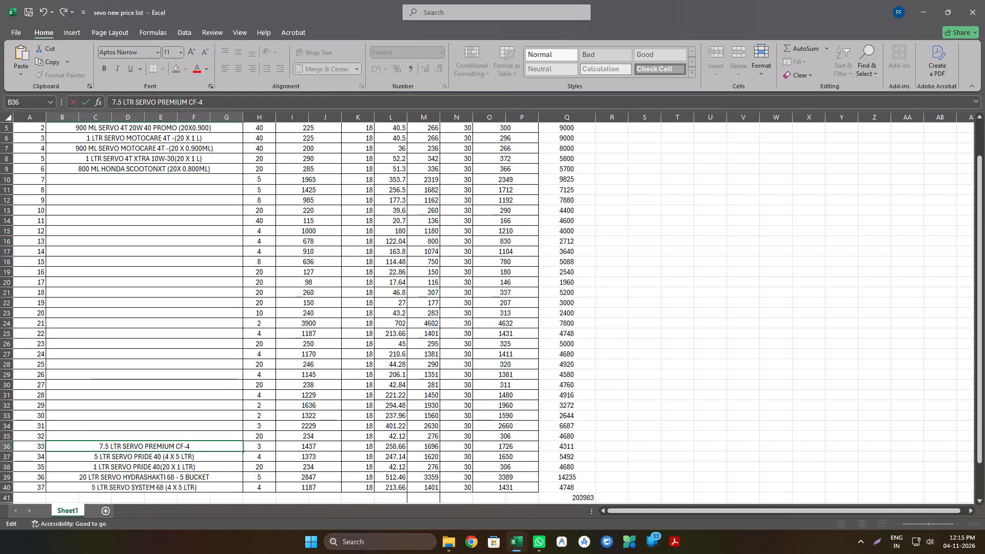
key("Return")
Enter the product name 1 LTR SERVO FLEET 15W-40 (20 X 1 LTR) in cell B35 for serial number 32.
key("Up")
key("Up")
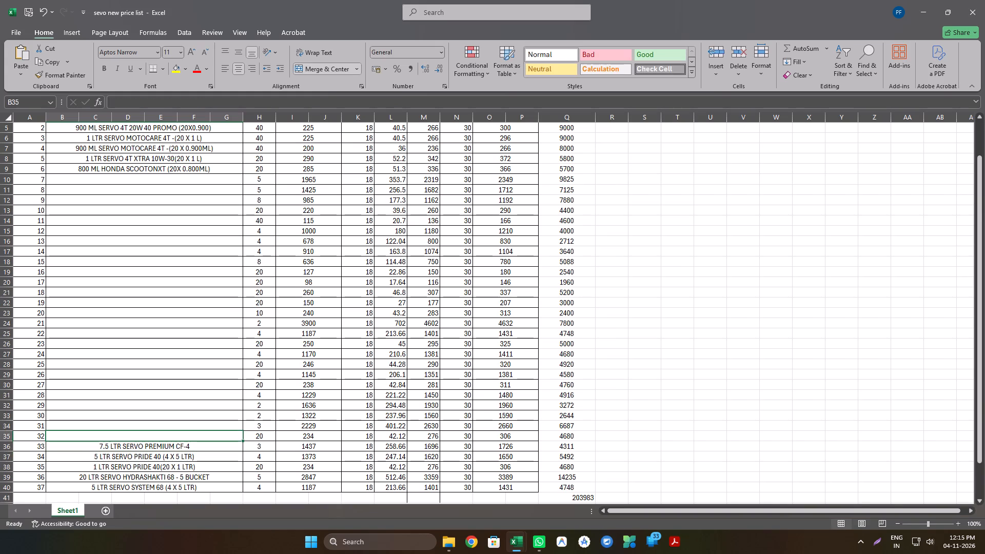
type("1 LTR")
key("space")
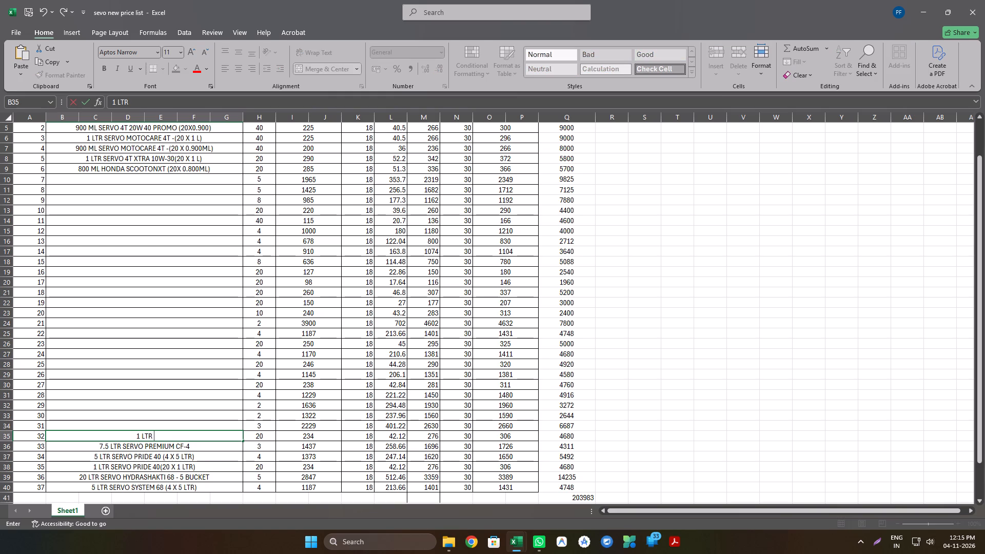
type("SERVO")
key("space")
type("FLEET")
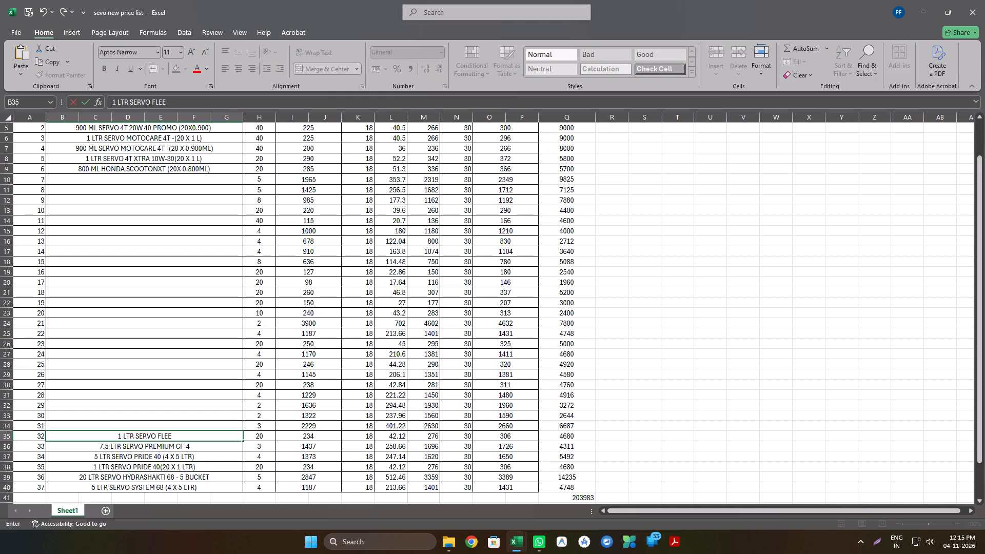
key("space")
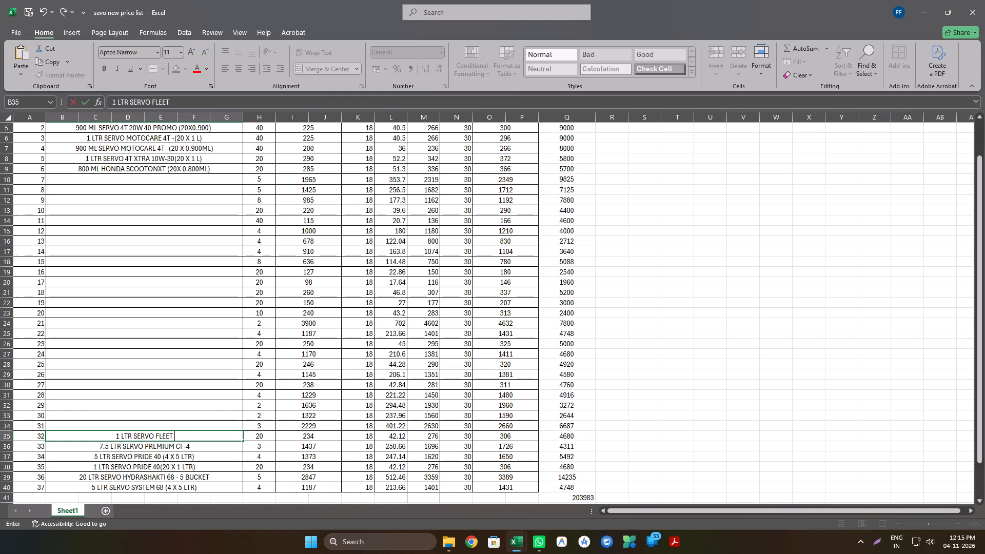
type("15 W")
key("space")
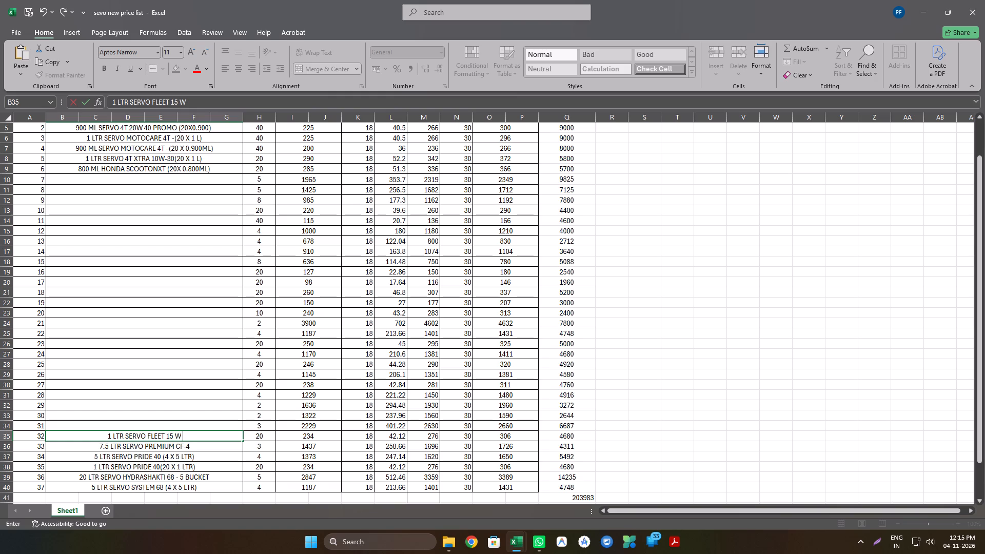
key("BackSpace")
key("BackSpace")
key("BackSpace")
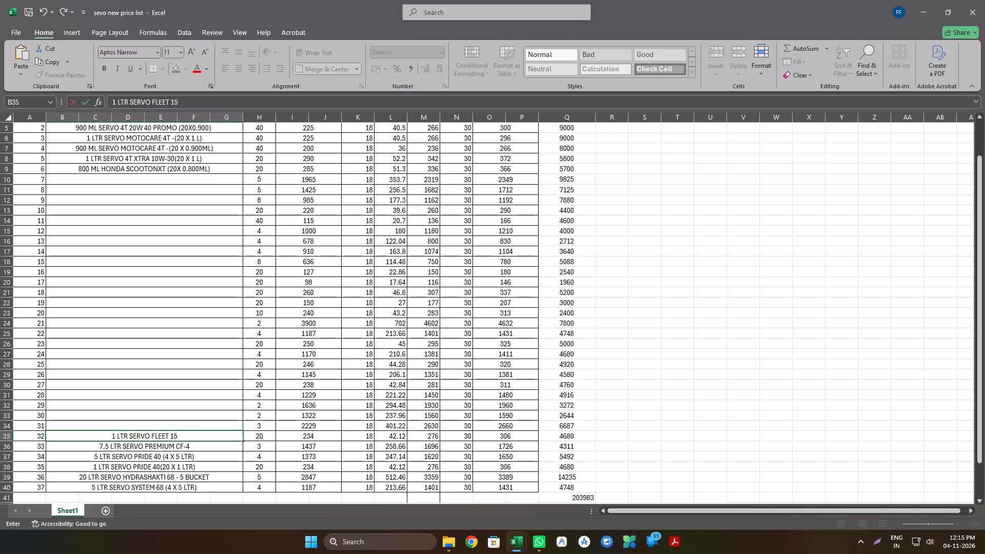
key("w")
type("-40")
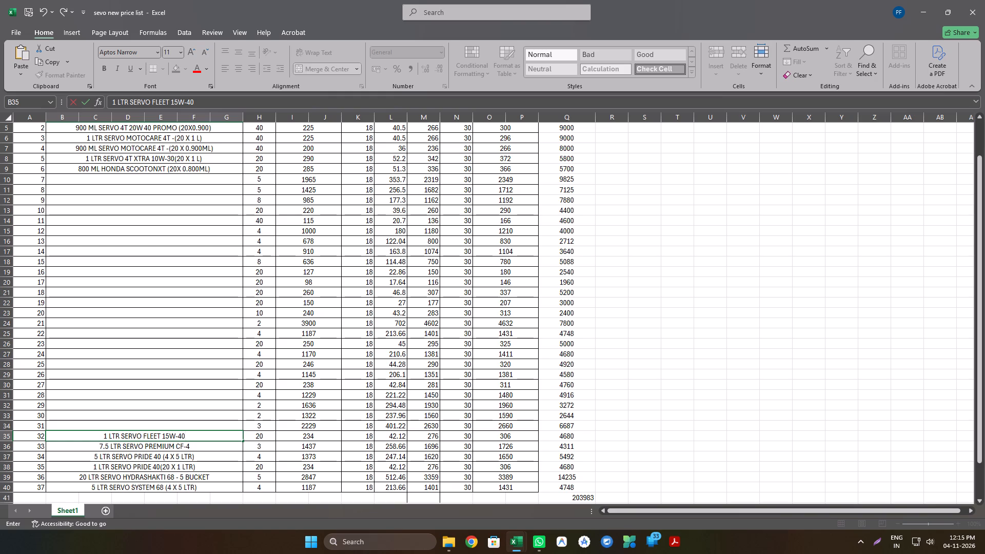
key("space")
type(")(")
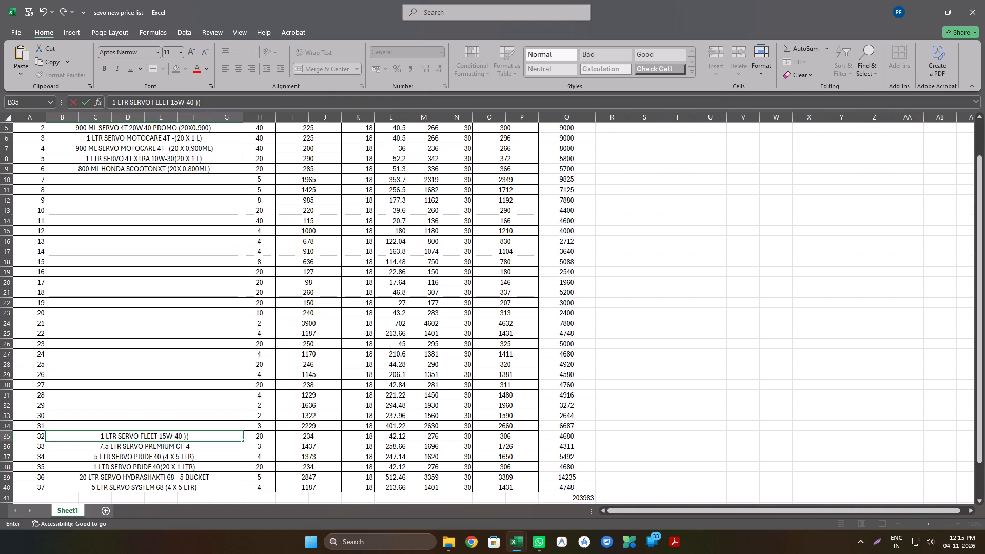
key("BackSpace")
key("BackSpace")
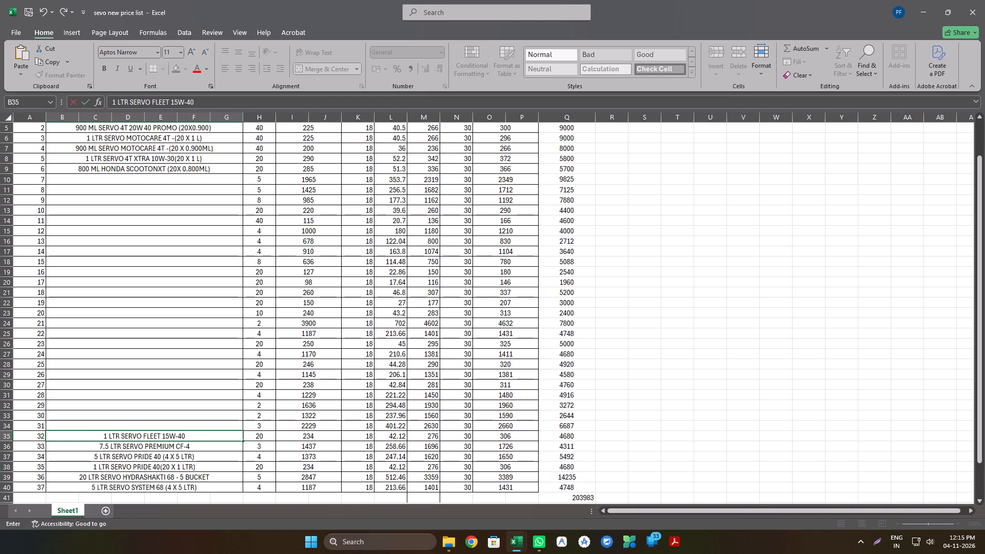
type("(20")
key("space")
key("z")
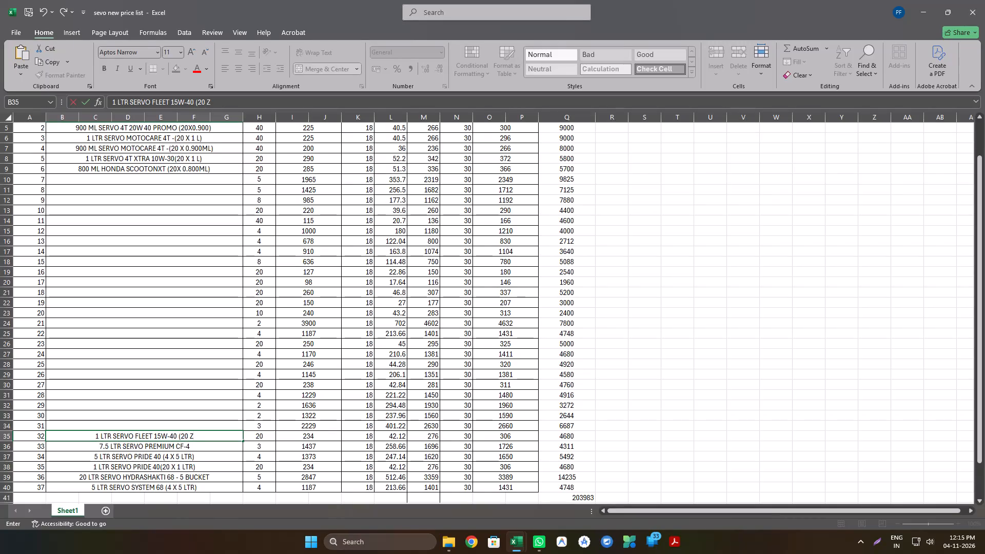
key("BackSpace")
key("x")
key("space")
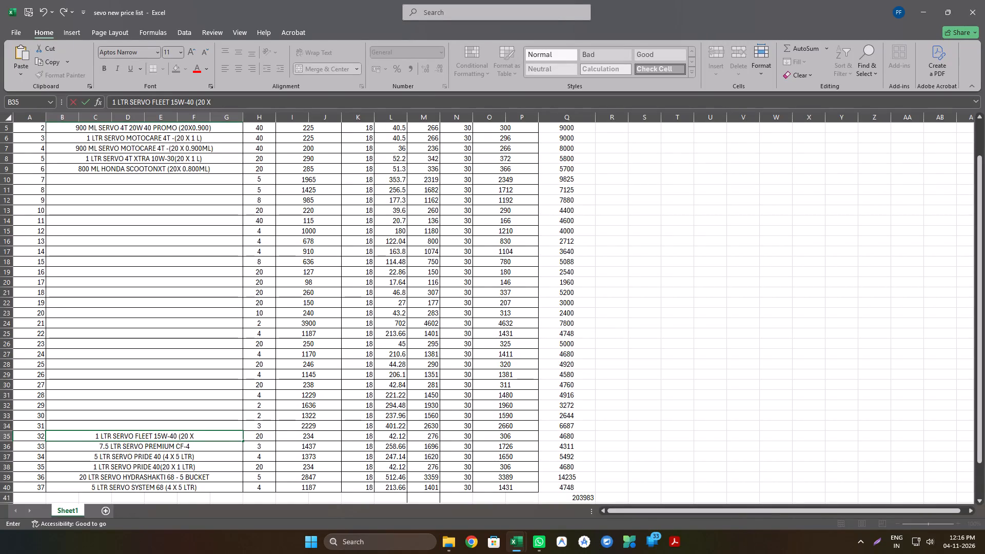
key("1")
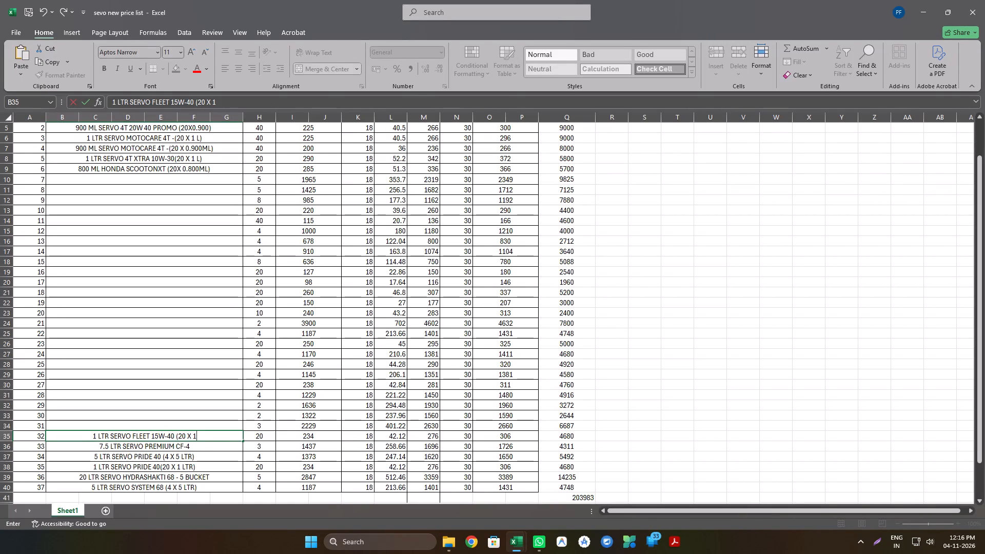
key("space")
type("LTR")
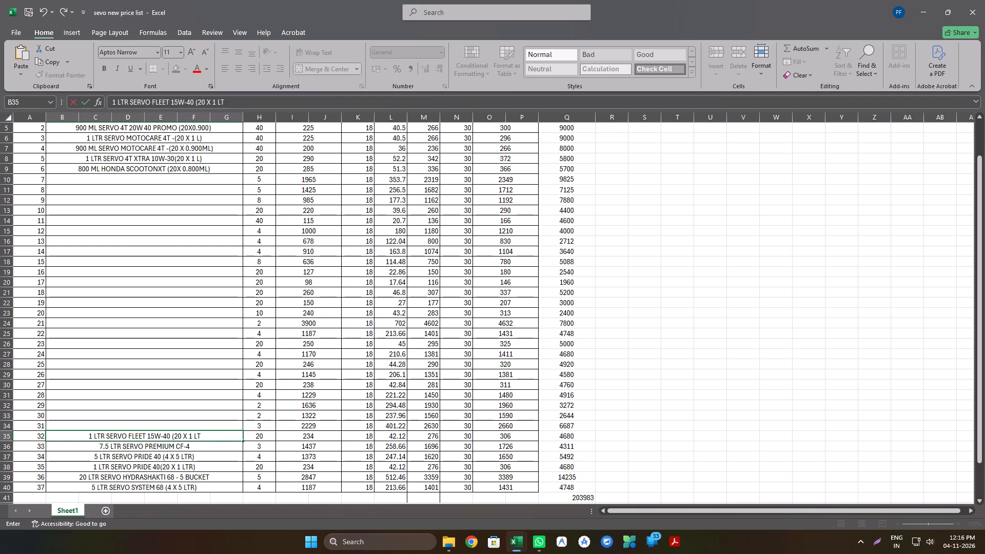
key("shift+parenright")
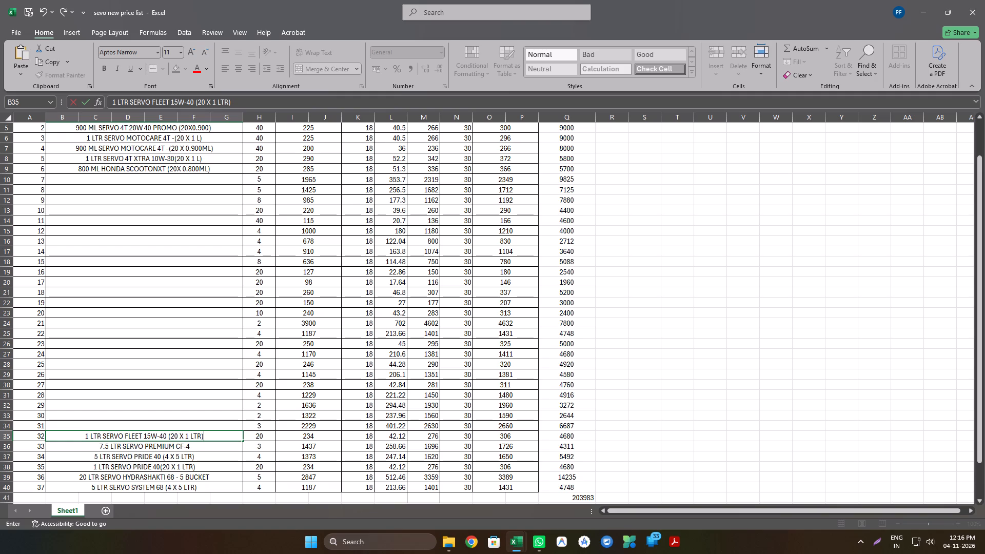
key("Up")
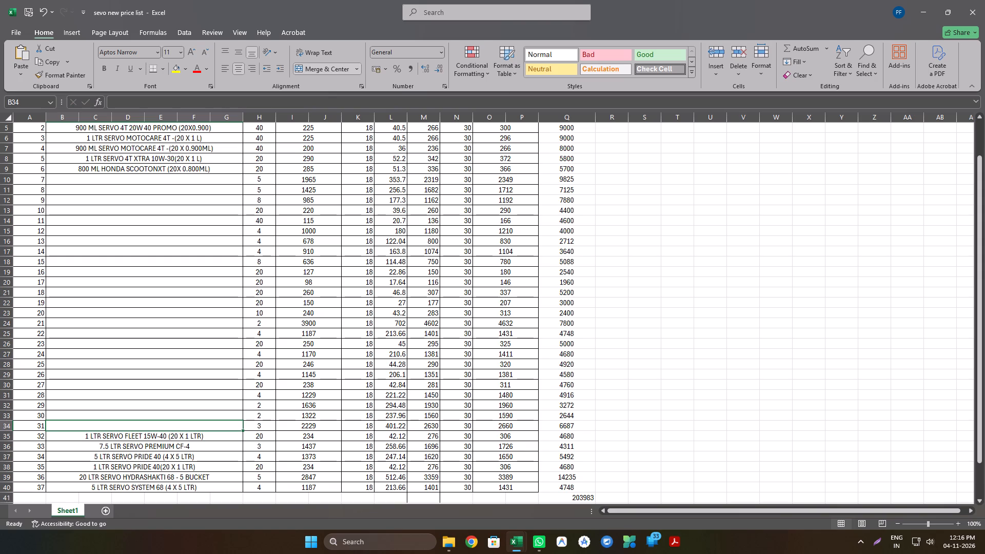
Enter the product name 10 LTR SERVO PREMIUM CF-4 15W-40 in cell B34 for serial number 31.
left_click(35, 445)
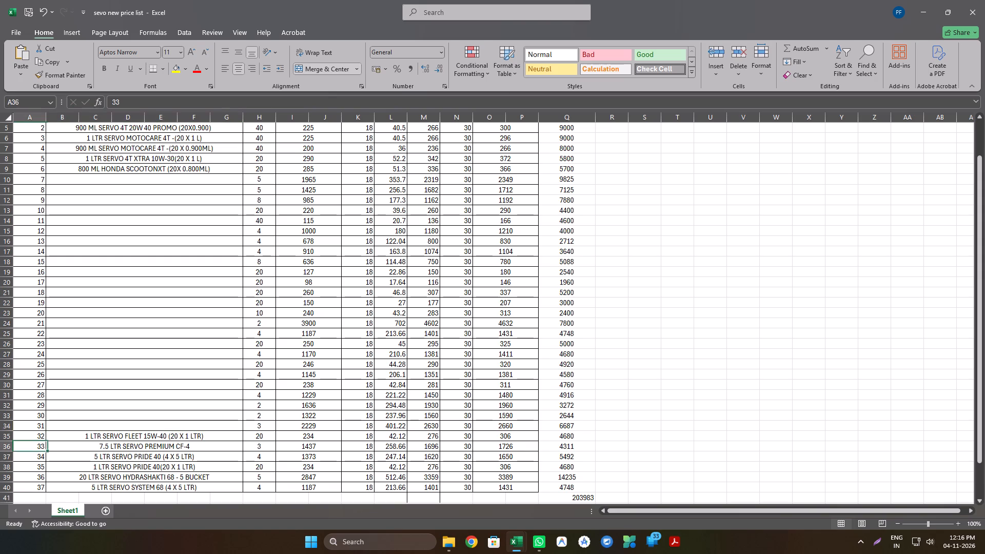
left_click(34, 435)
left_click(68, 422)
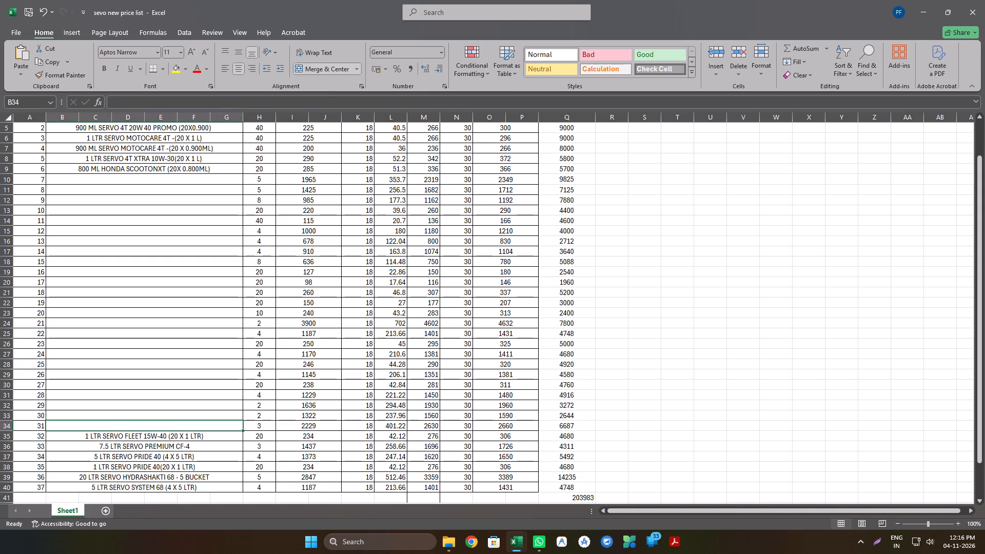
type("10")
key("space")
type("LTR")
key("space")
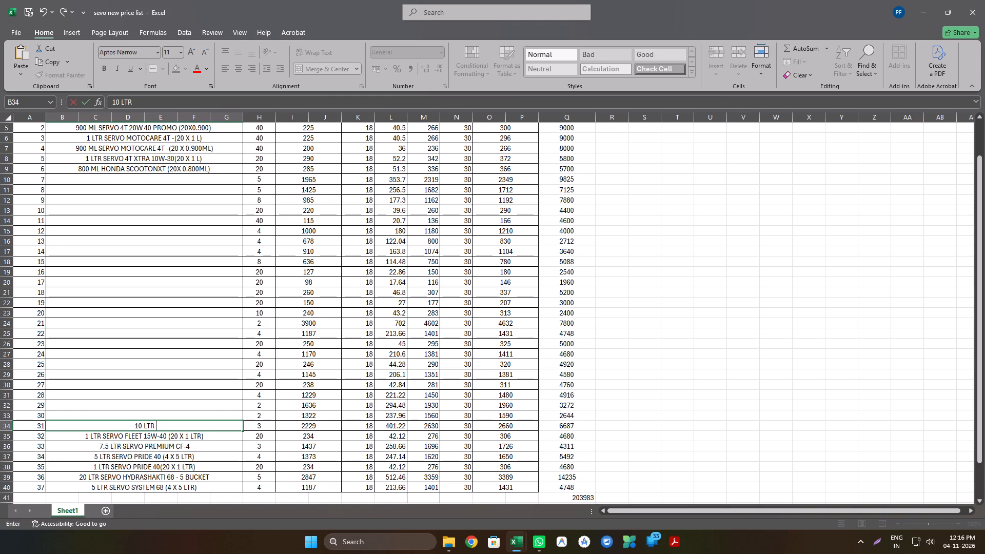
type("SERVO")
key("space")
type("PRE")
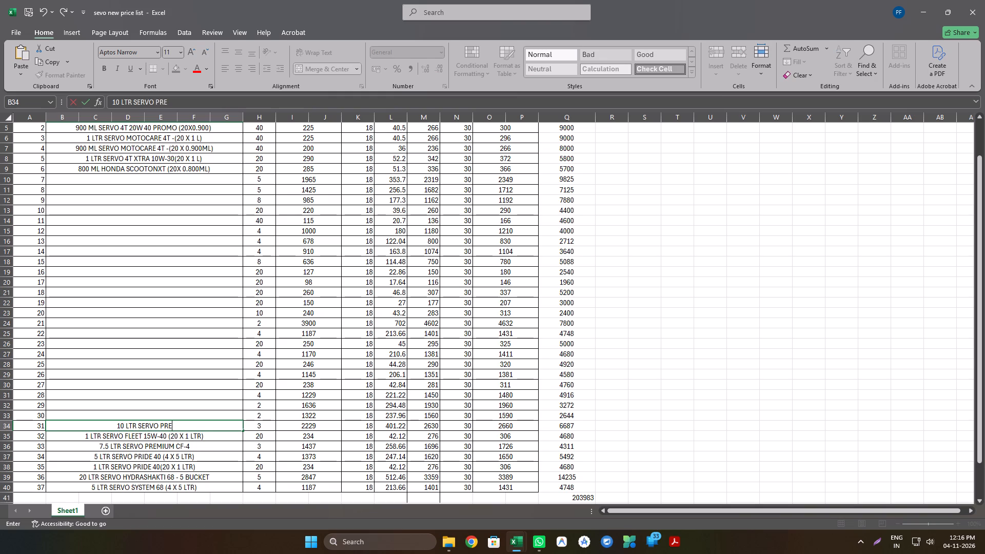
type("MIUM")
key("space")
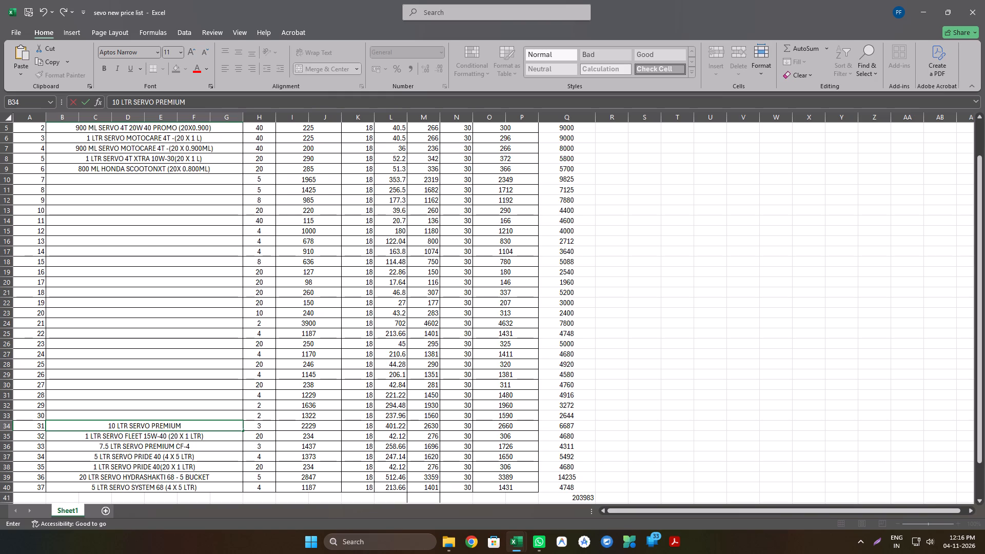
type("CF-")
type("4")
key("space")
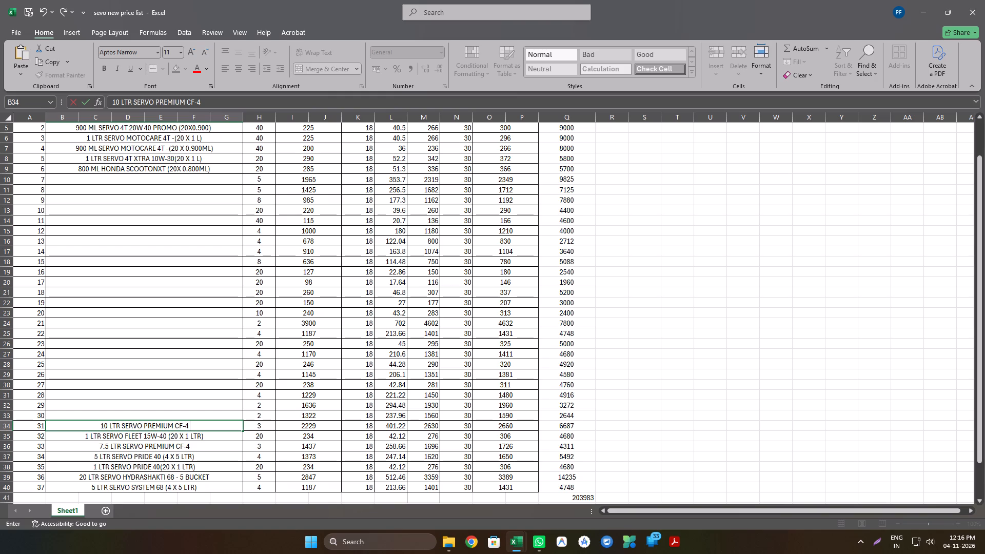
type("15W-40")
key("Return")
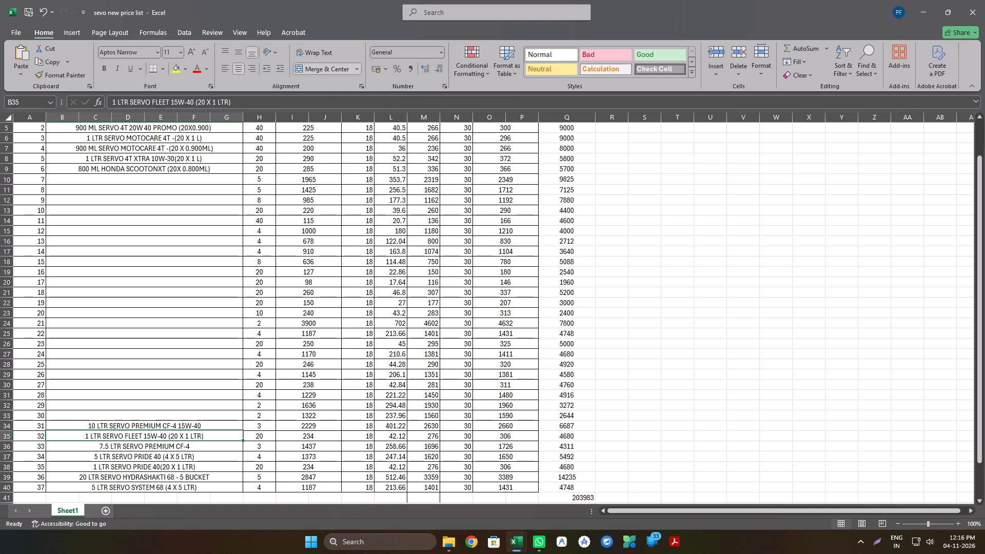
Enter the product name 7.5L LTR SERVO TRACTOR OIL 20W40 in cell B33 for serial number 30.
key("Up")
key("Up")
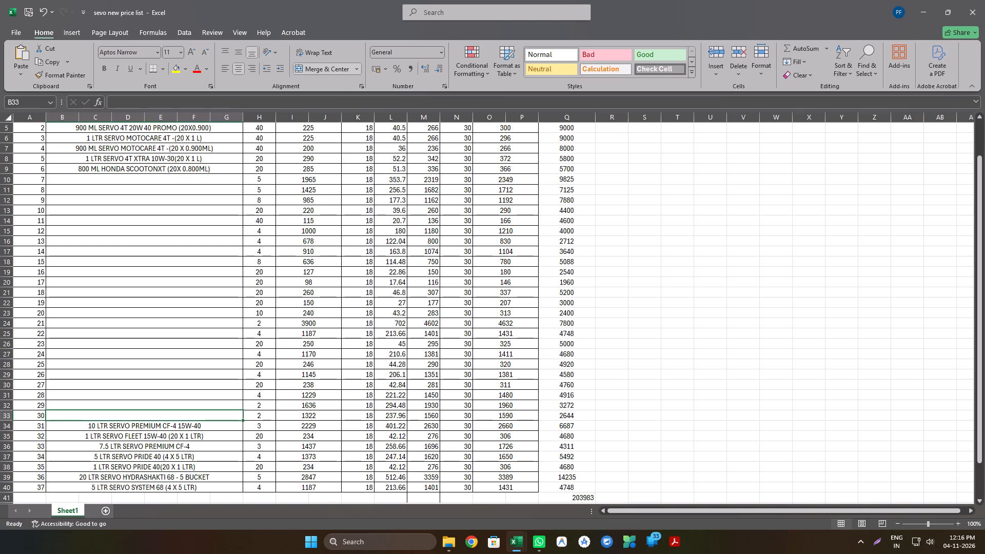
type("7.5")
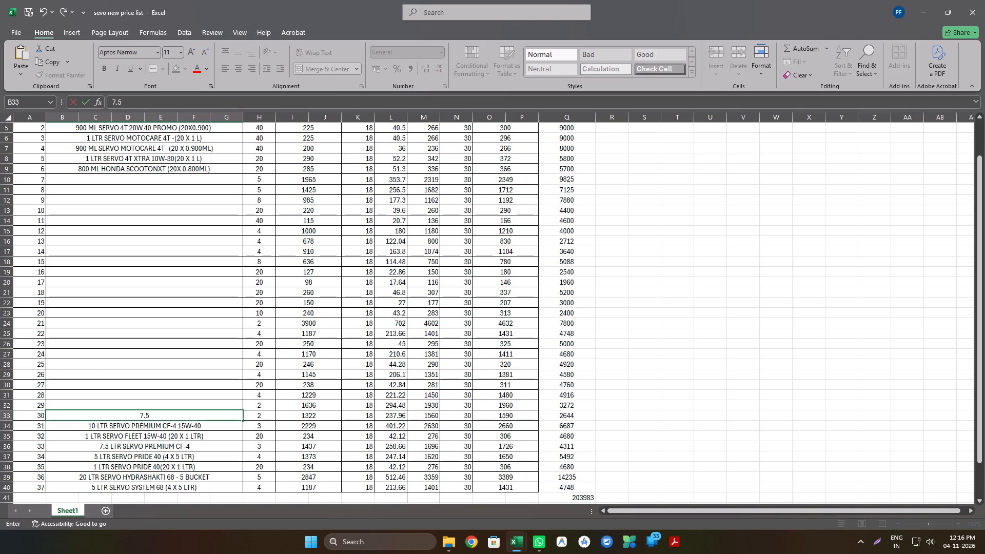
key("space")
key("BackSpace")
type("L")
key("space")
type("LTR")
key("space")
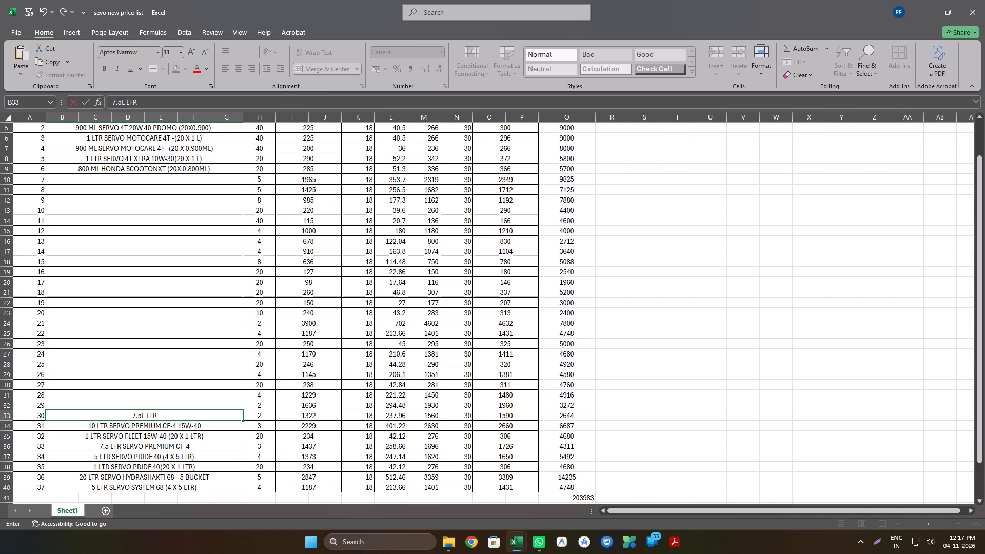
type("SERVO")
key("space")
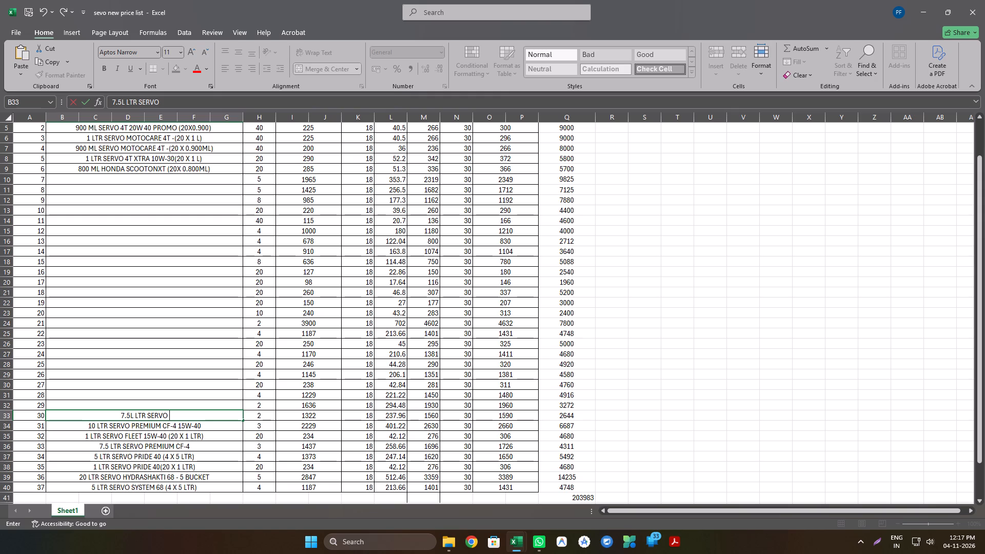
type("TRA")
type("CTOR OIL")
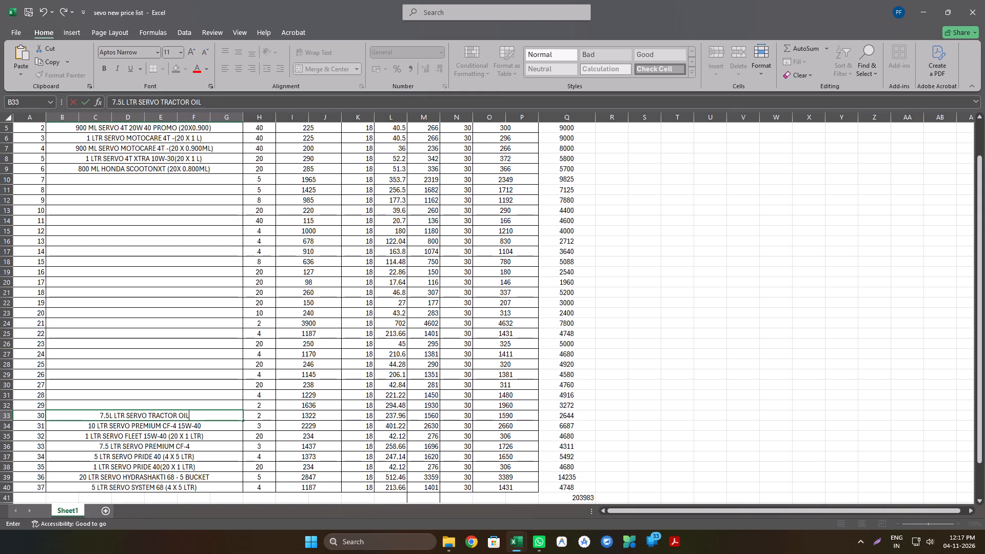
key("space")
type("20")
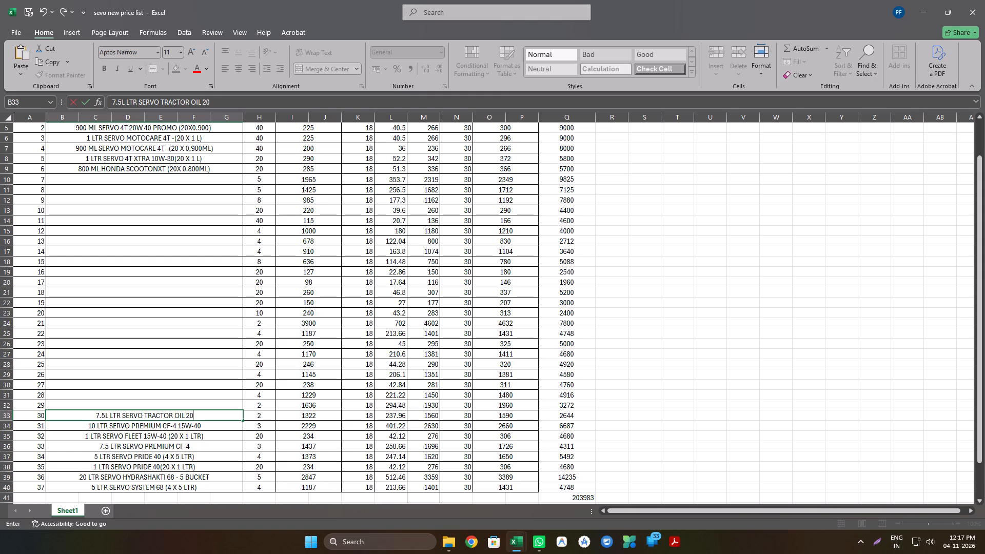
type("W40")
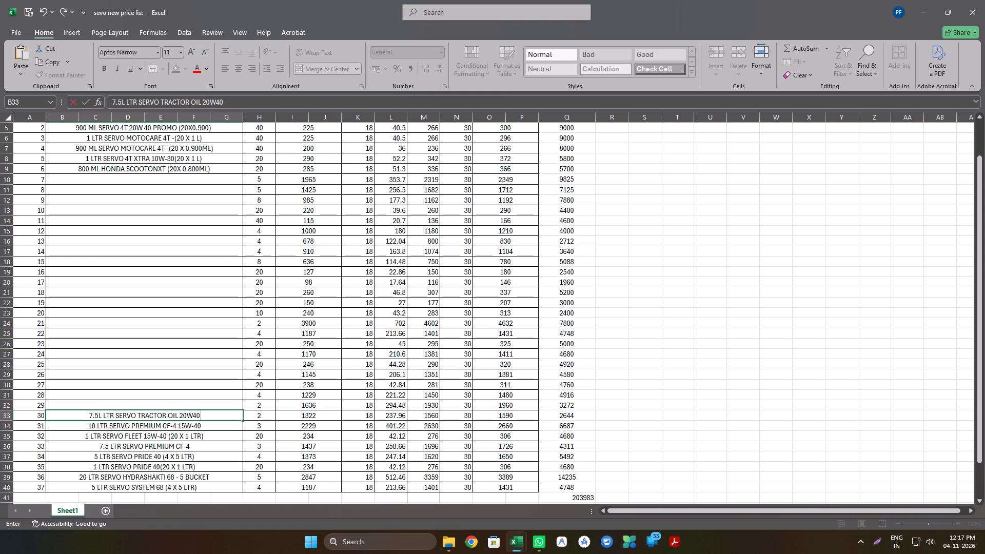
key("Left")
Correct the oil grade in cell B33's product name to 20W-40 by adding the hyphen.
key("Right")
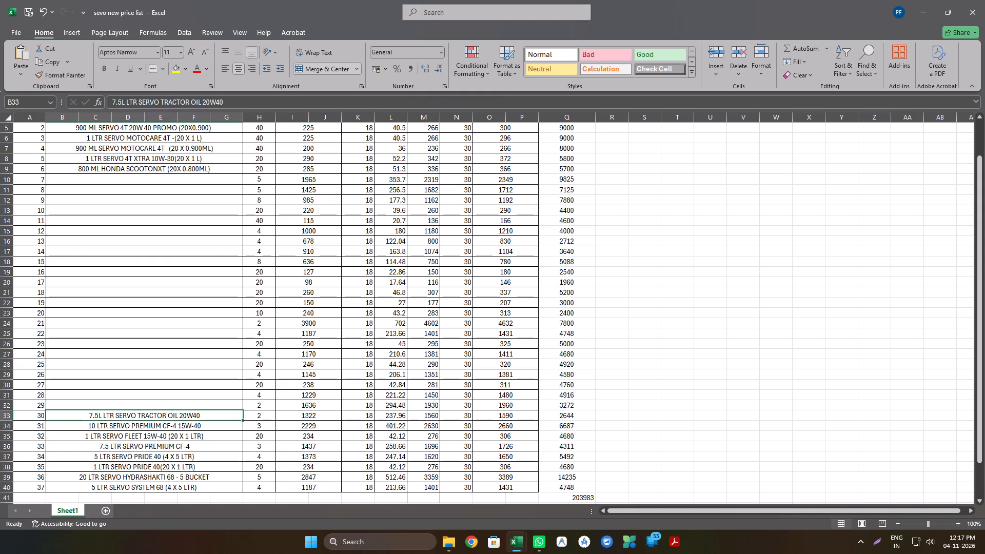
key("F2")
key("Left")
key("Left")
key("space")
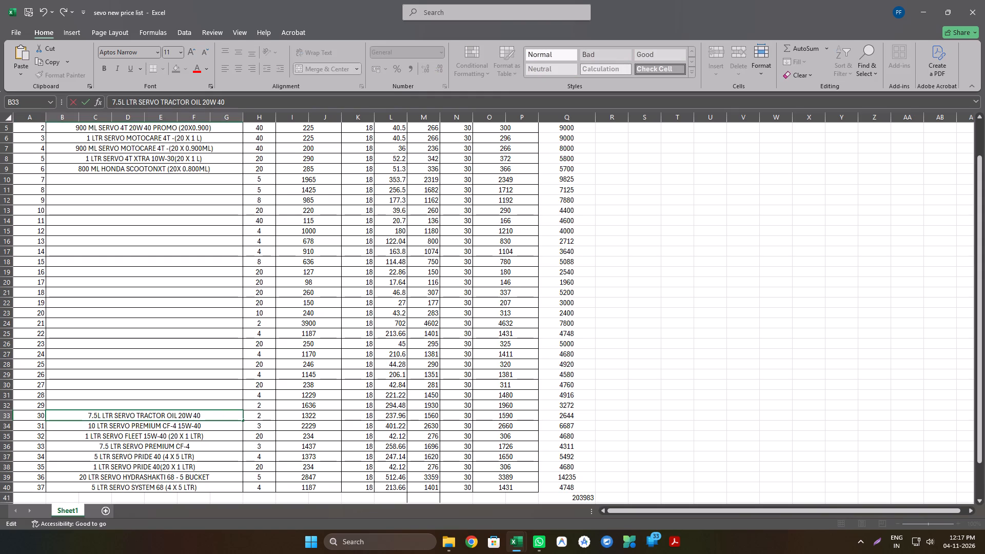
key("BackSpace")
key("minus")
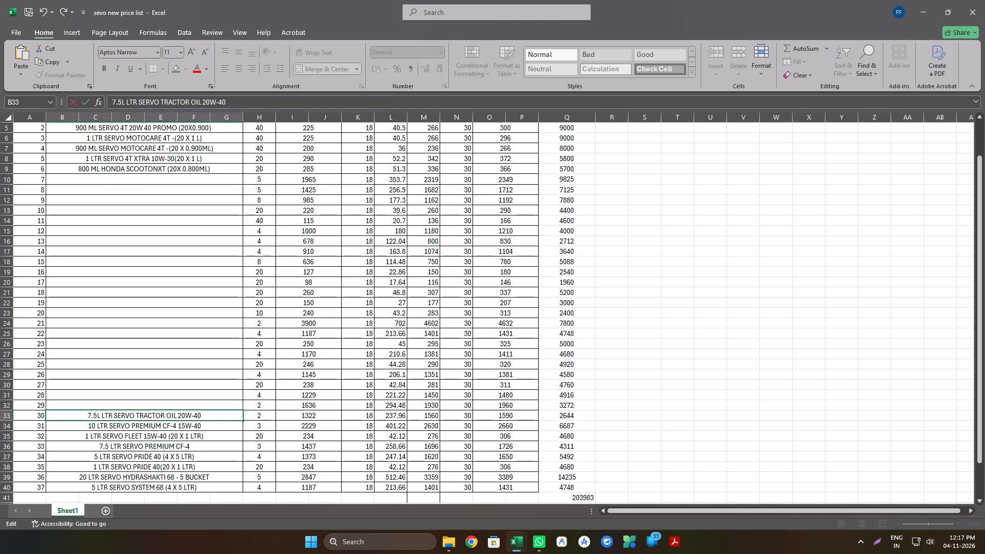
key("Left")
key("Left")
key("Left")
key("Left")
key("Left")
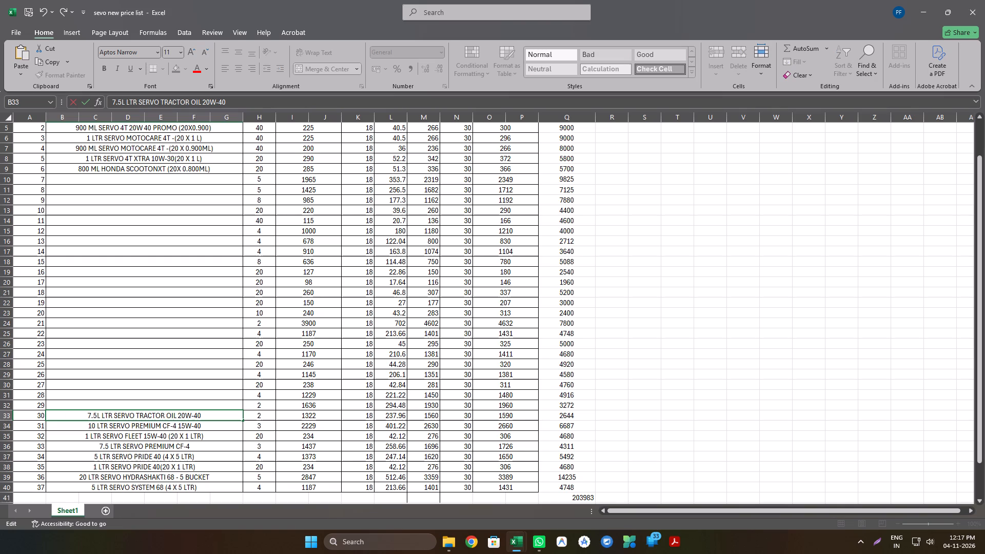
key("Up")
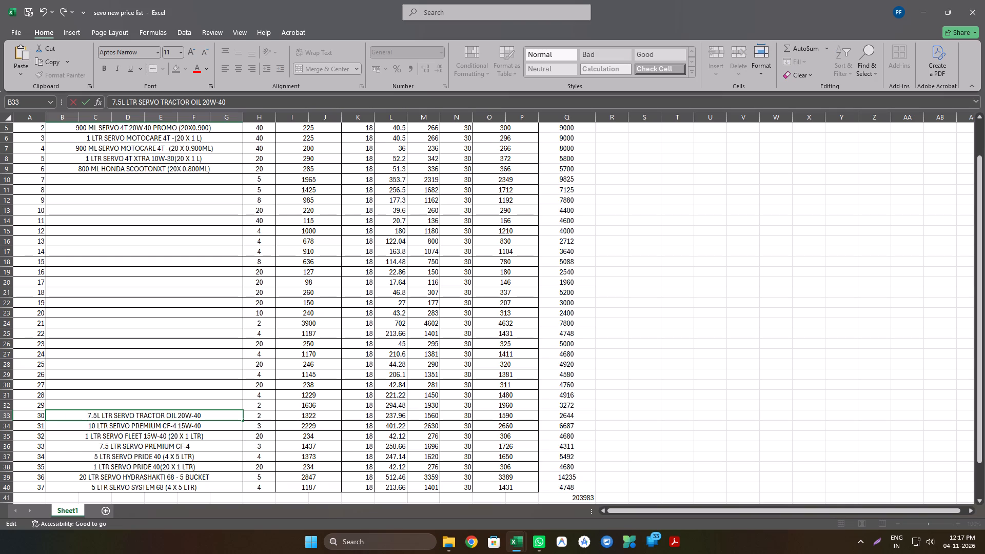
key("Return")
key("period")
key("ctrl+z")
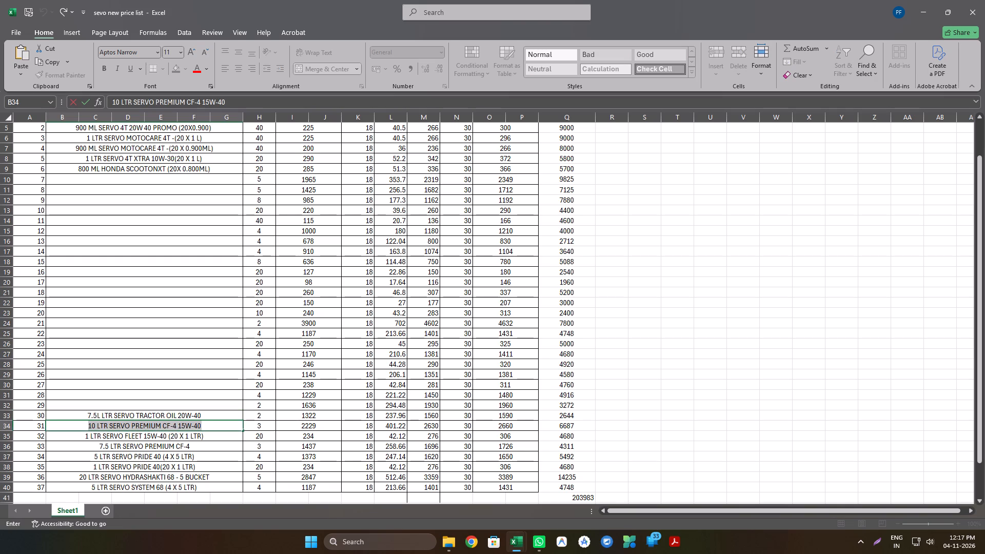
key("Return")
Enter the product name 8.5 LTR SERVO TRACTOR GREEN in cell B32 for serial number 29.
key("Up")
key("Up")
key("Up")
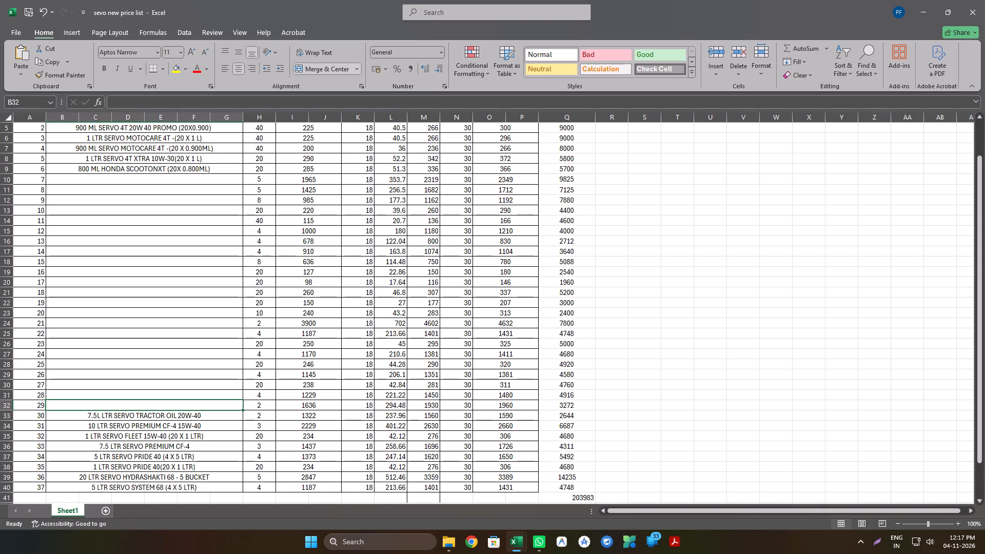
type("8.5")
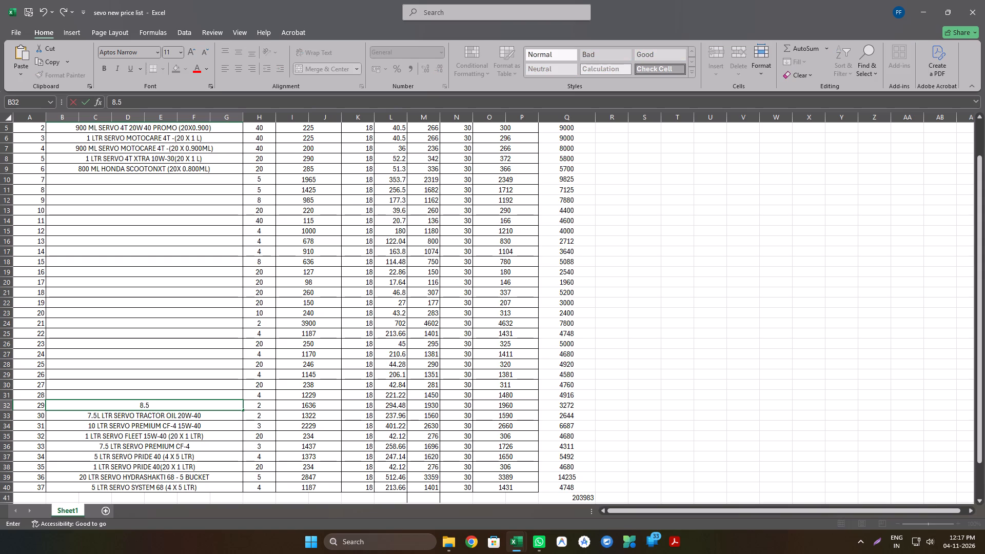
key("space")
type("LTR")
key("space")
type("SERVO")
key("space")
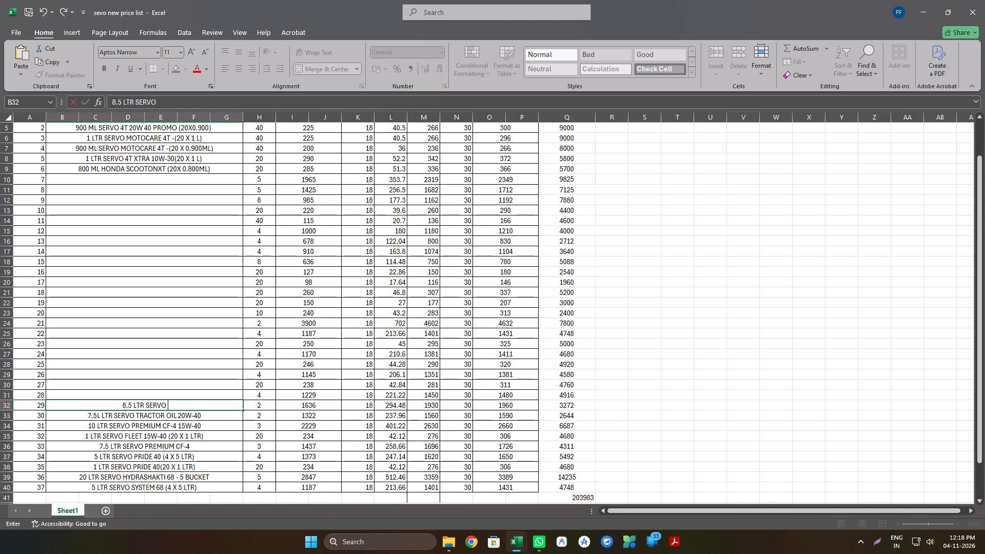
type("TRA")
key("c")
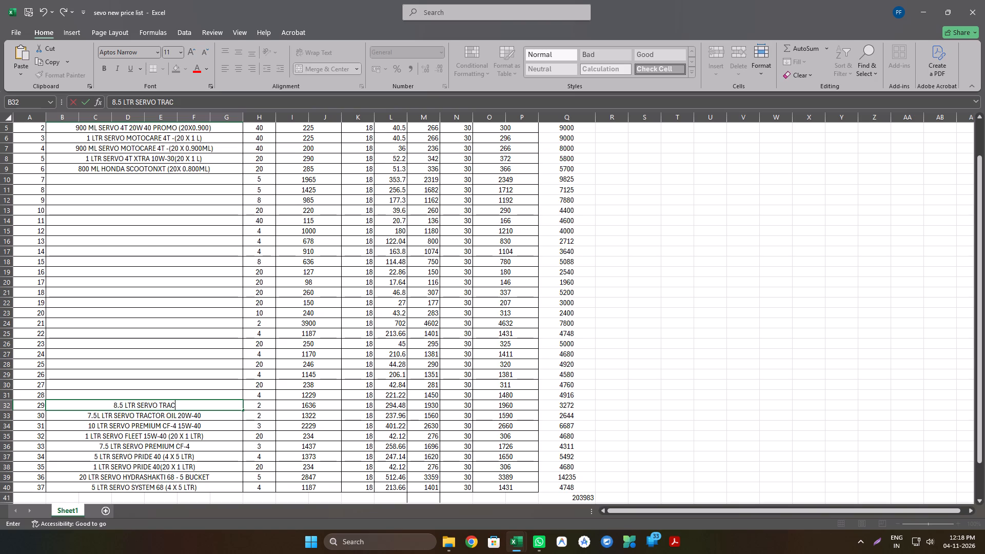
type("TOR")
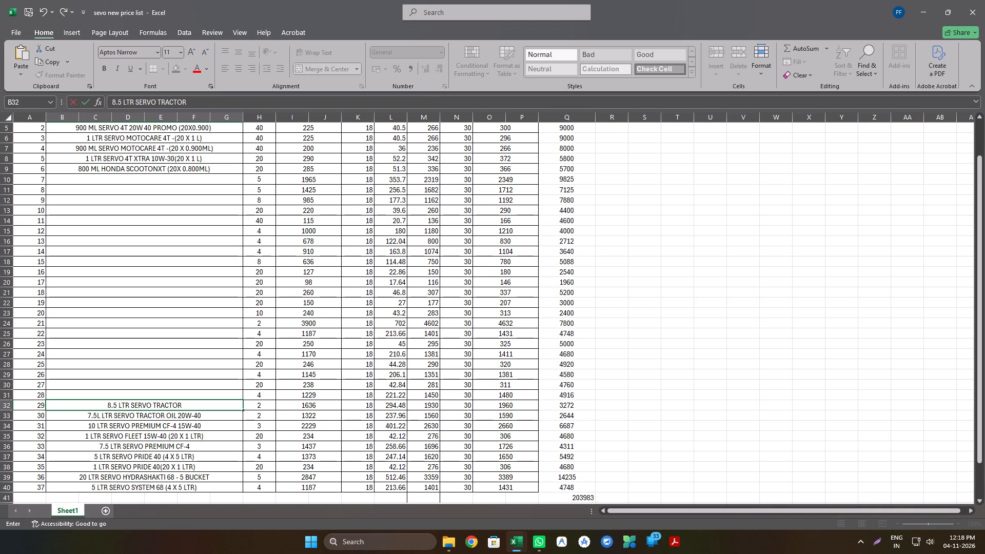
key("space")
type("GREEN")
key("space")
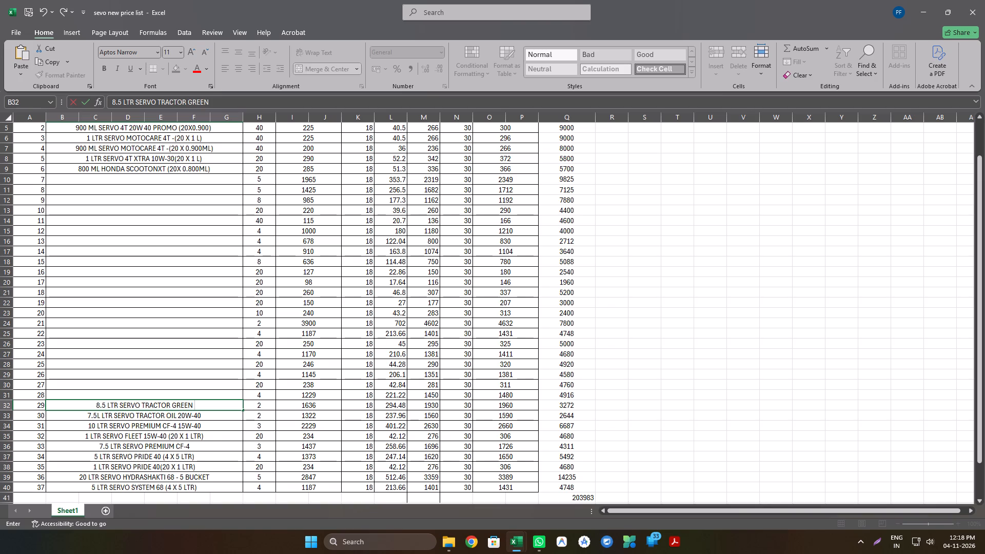
key("Up")
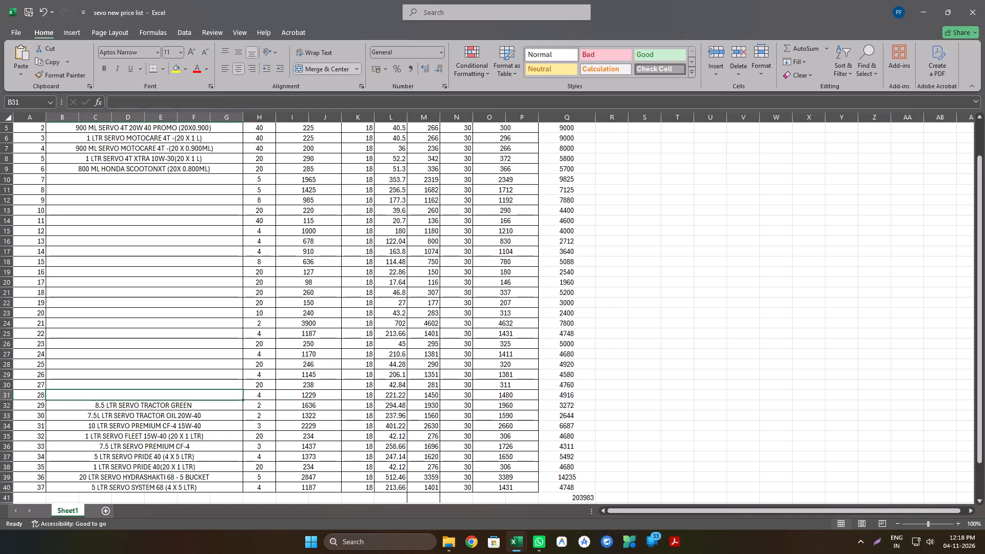
Enter the product name 5 LTR SERVO GEAR SUPER 80W-90 -4 X 5LTR HDPE in cell B31 for serial number 28.
type("5 LTR")
key("space")
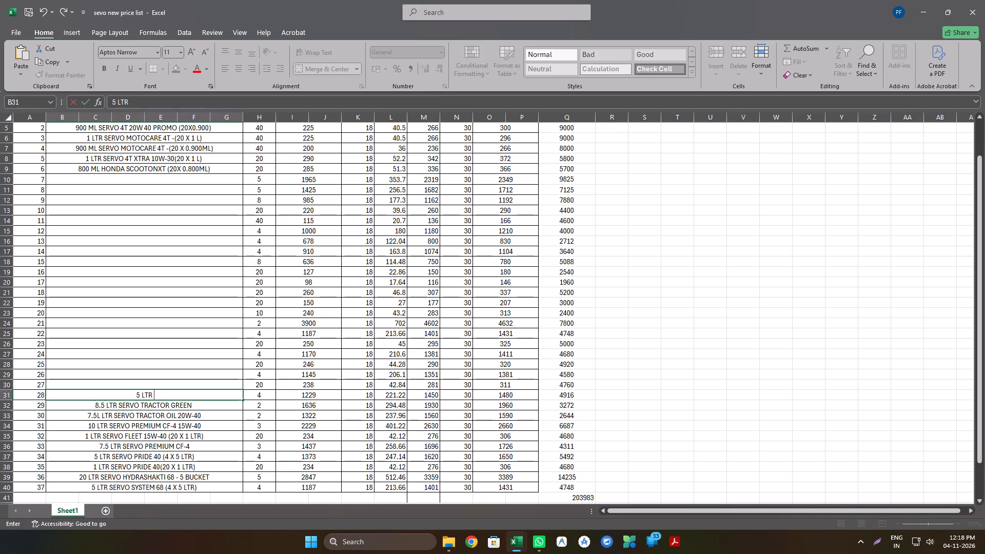
type("SERVO")
key("space")
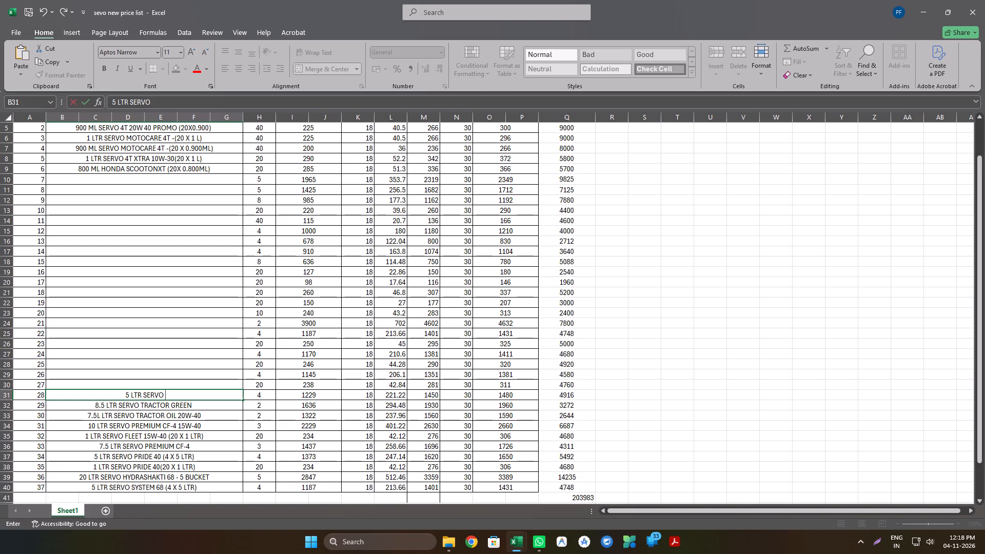
type("GEAR SI")
key("Insert")
key("BackSpace")
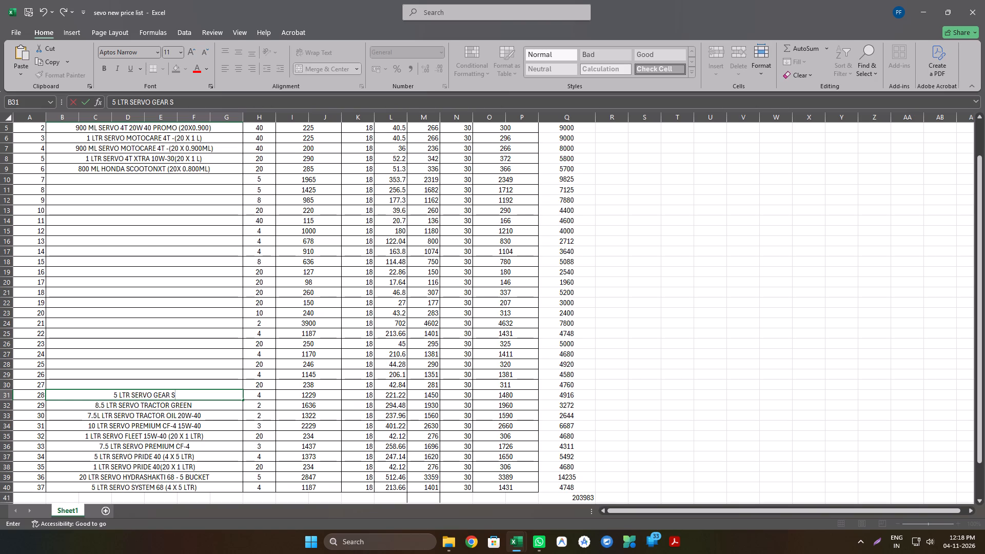
type("UPER")
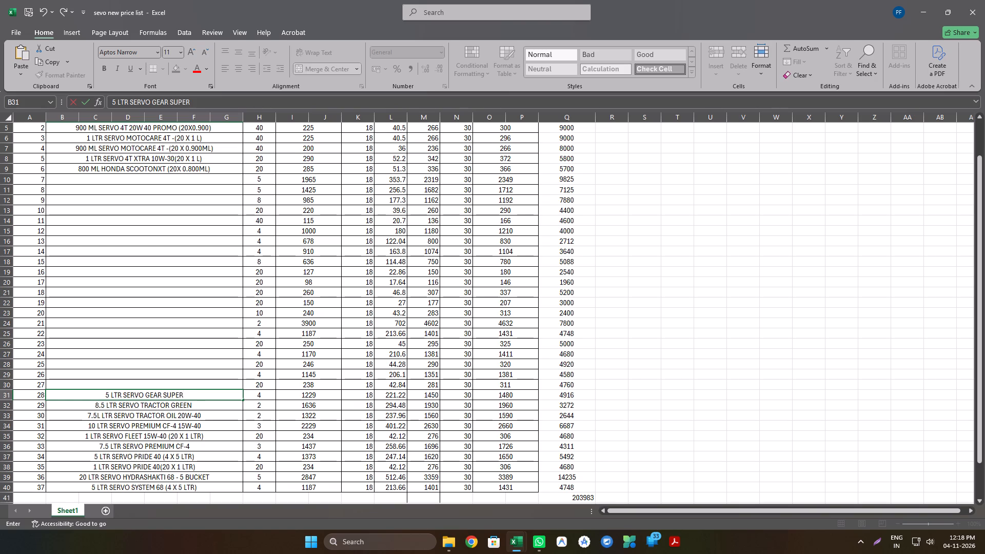
key("space")
type("80")
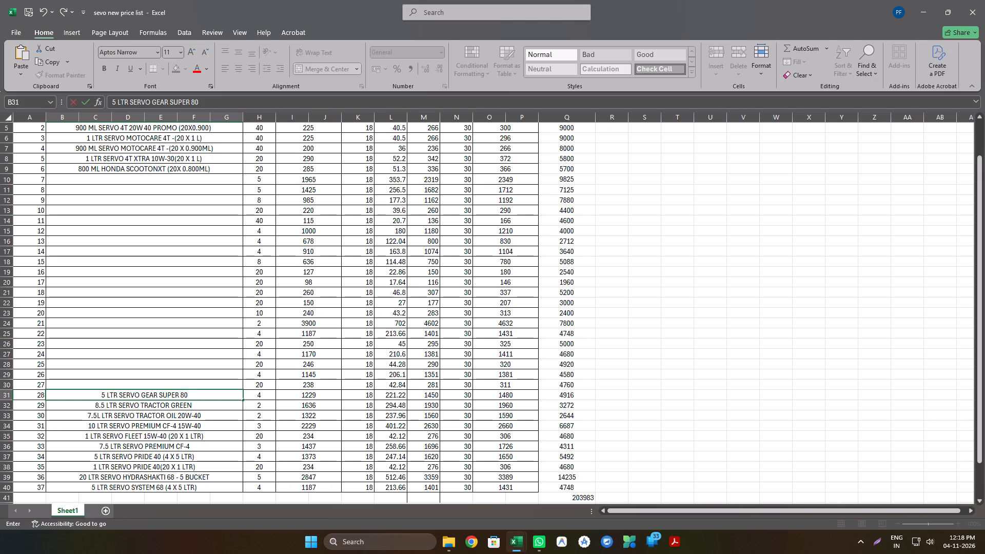
type("W-")
type("90")
key("space")
type("-")
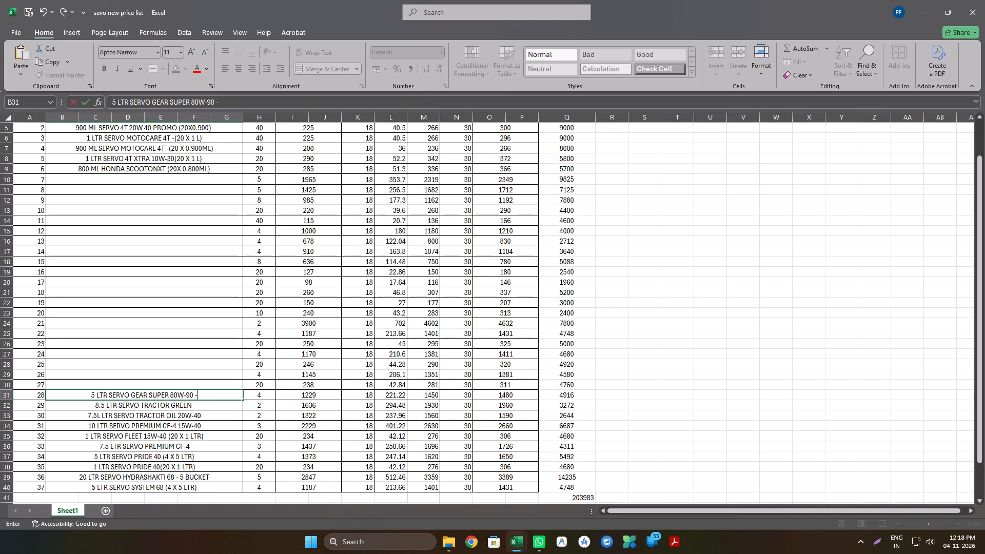
key("4")
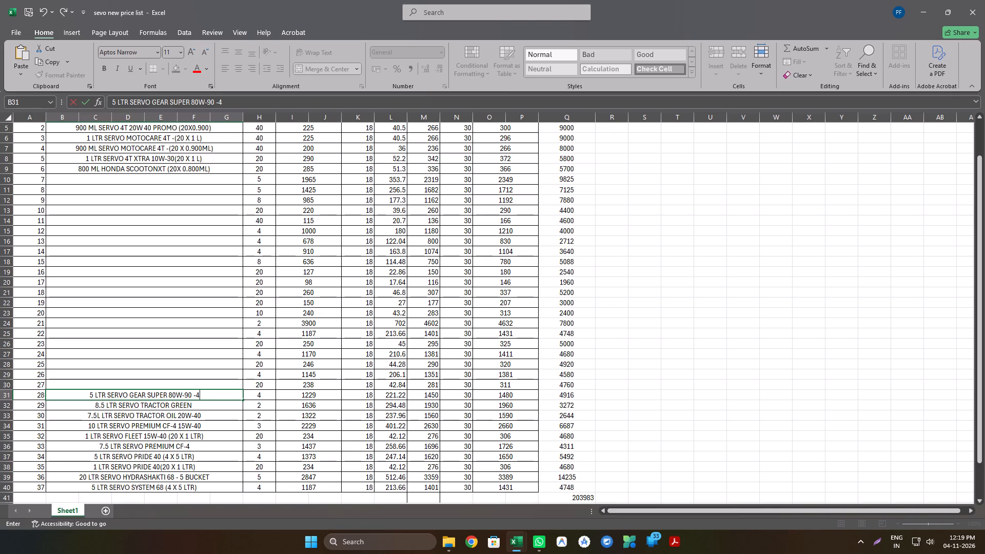
key("space")
type("X5")
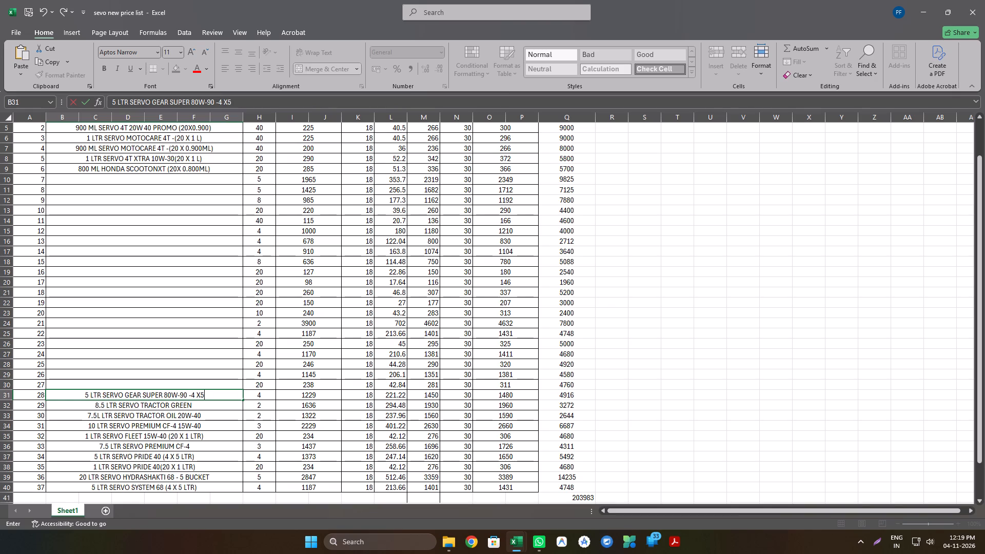
key("space")
key("BackSpace")
key("BackSpace")
key("space")
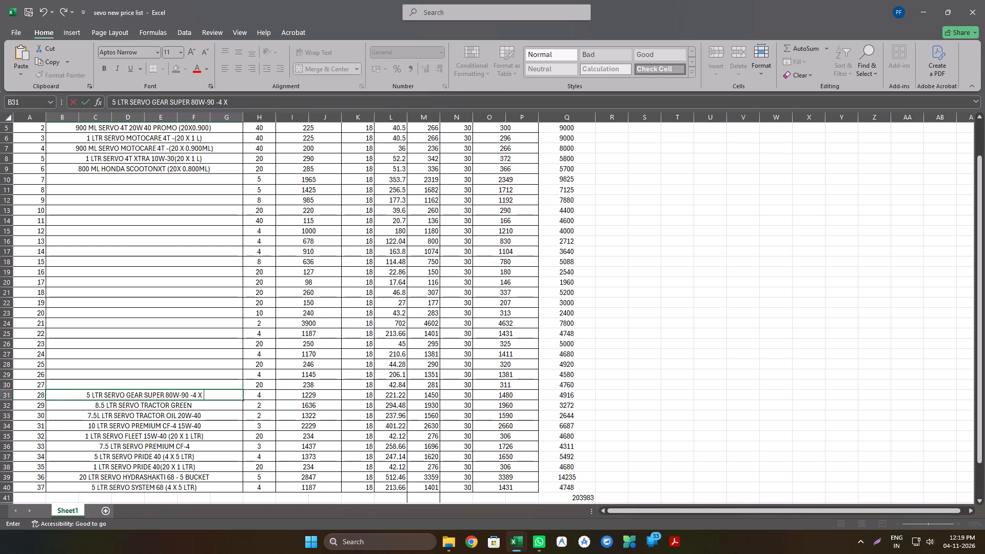
key("5")
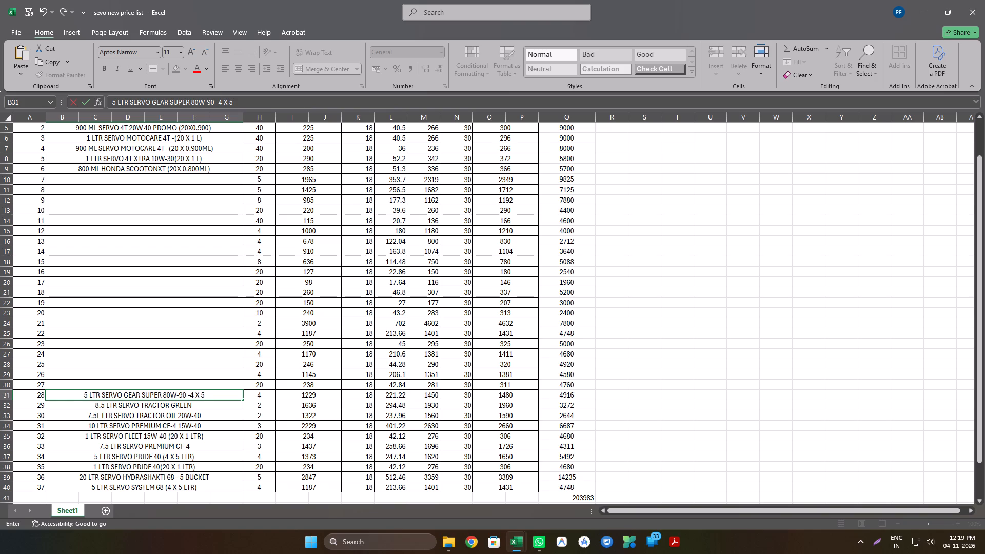
type("LTR")
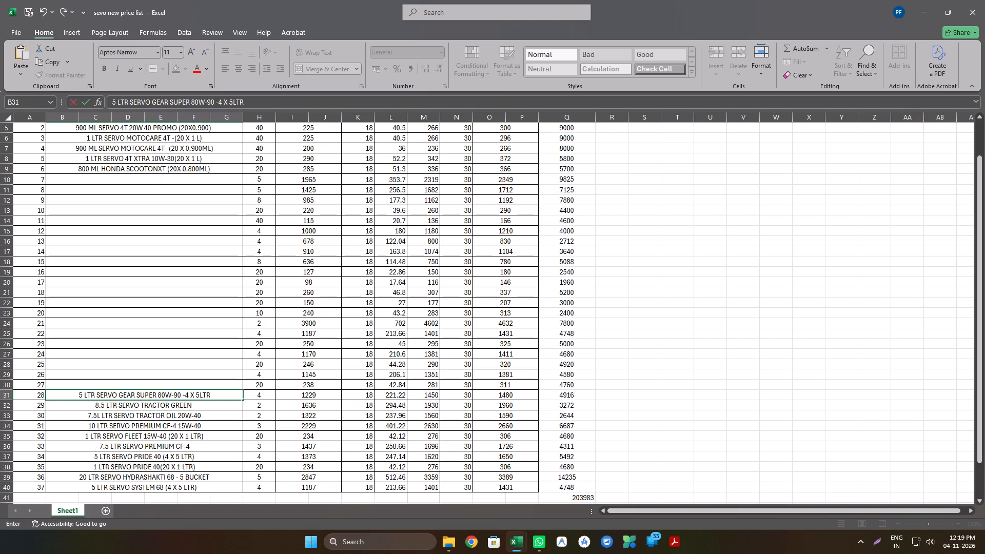
key("space")
type("HDPE")
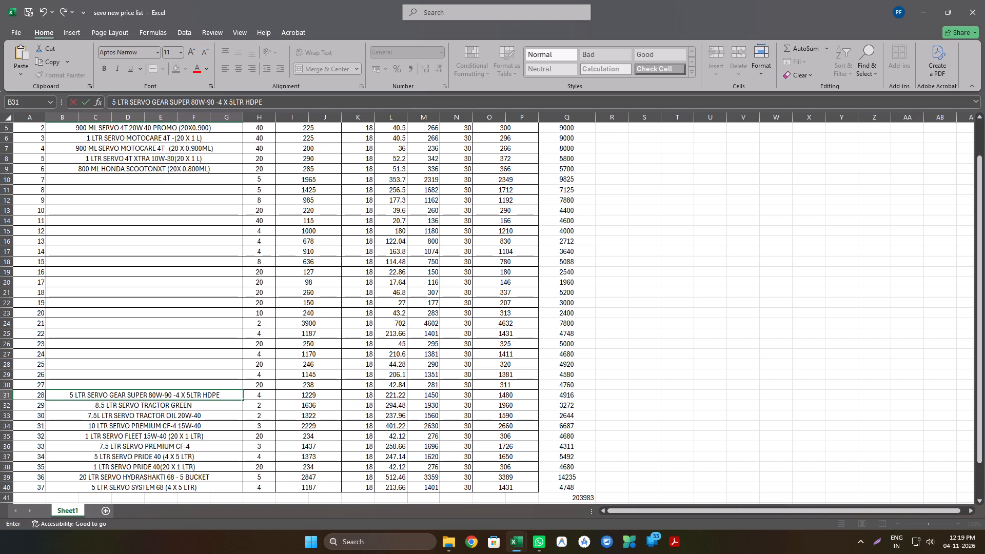
key("Up")
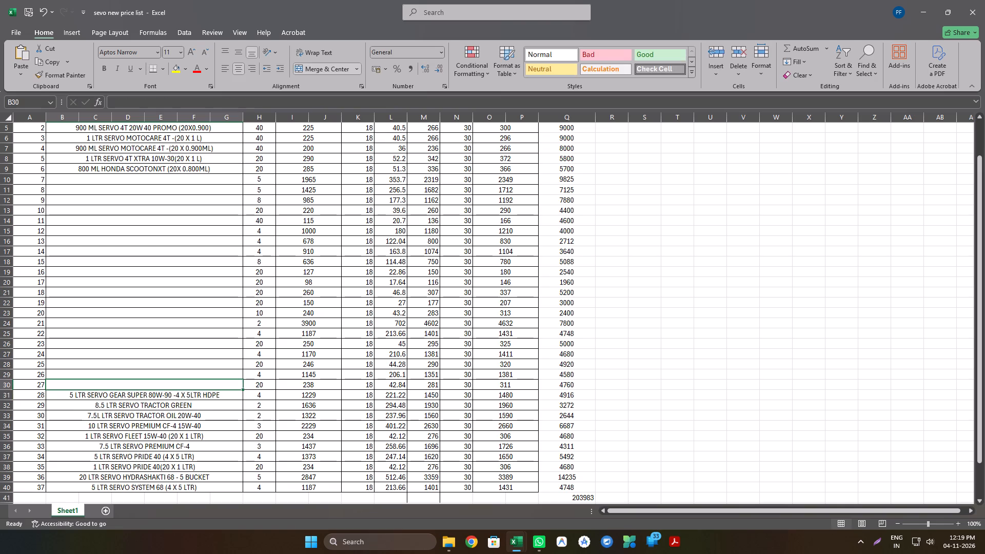
Enter the product name 1 LTR SERVO GEAR HP-90 (20 X 1 L) in cell B30 for serial number 27.
key("1")
key("space")
type("LTR")
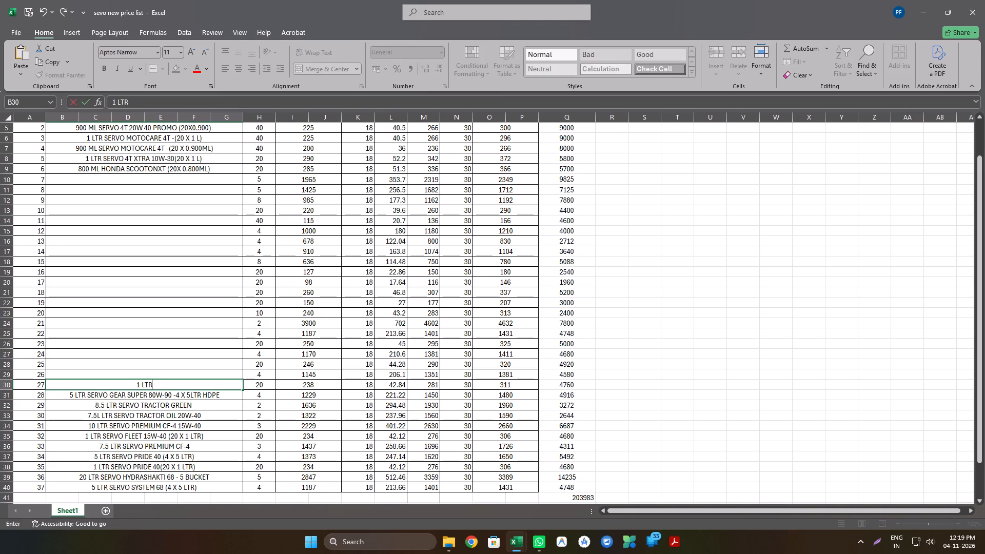
key("space")
type("SERVO")
key("space")
type("GEAR HP")
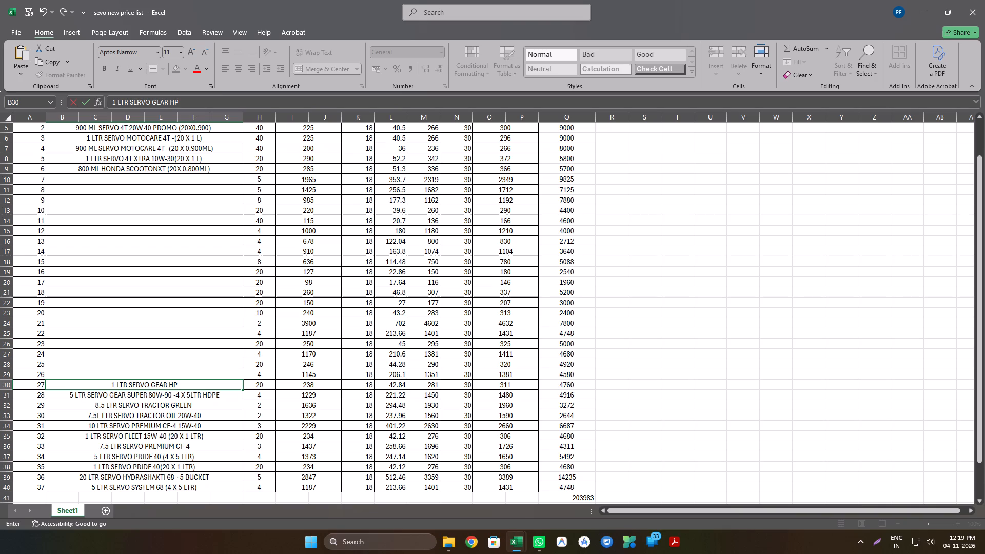
type("90")
key("BackSpace")
key("BackSpace")
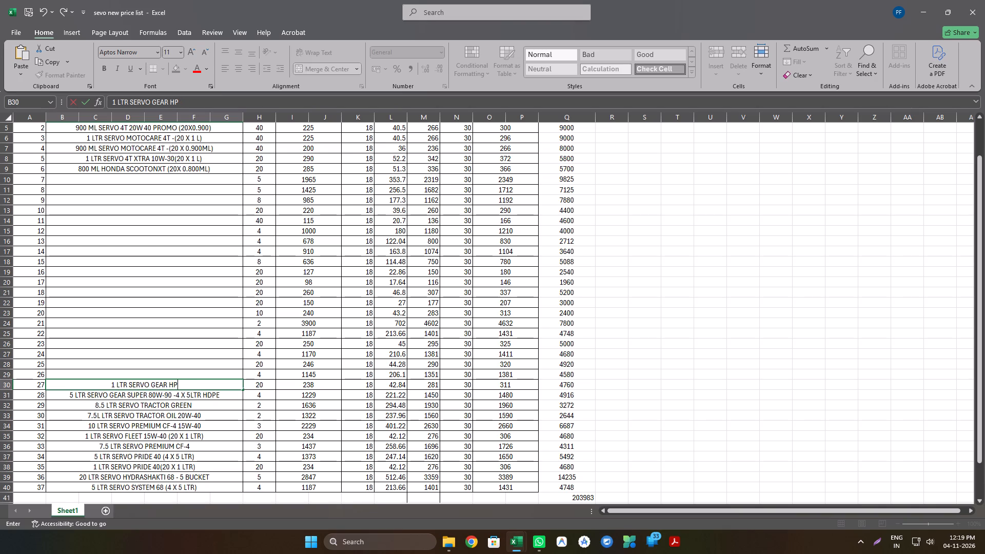
type("-90")
key("space")
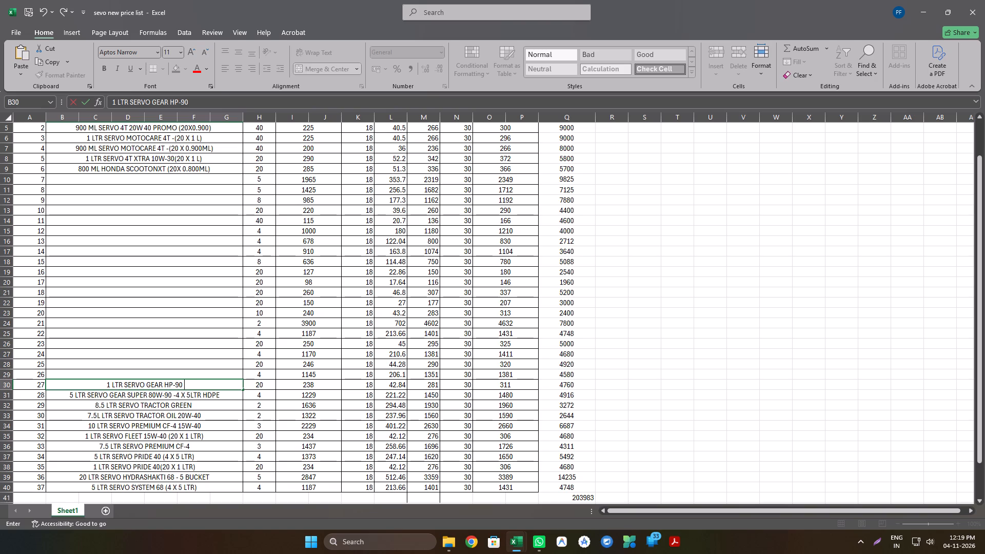
type("(20")
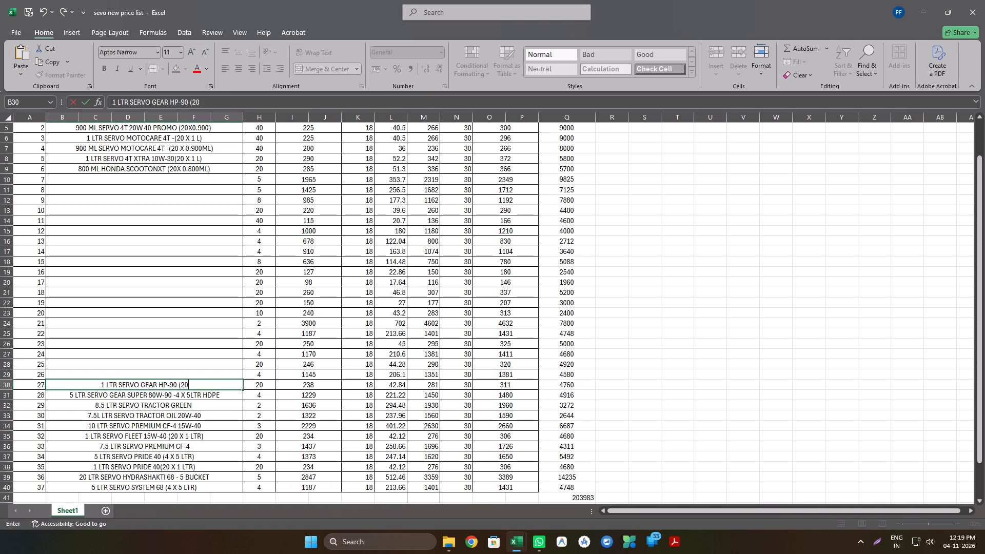
key("x")
key("BackSpace")
key("space")
key("x")
key("space")
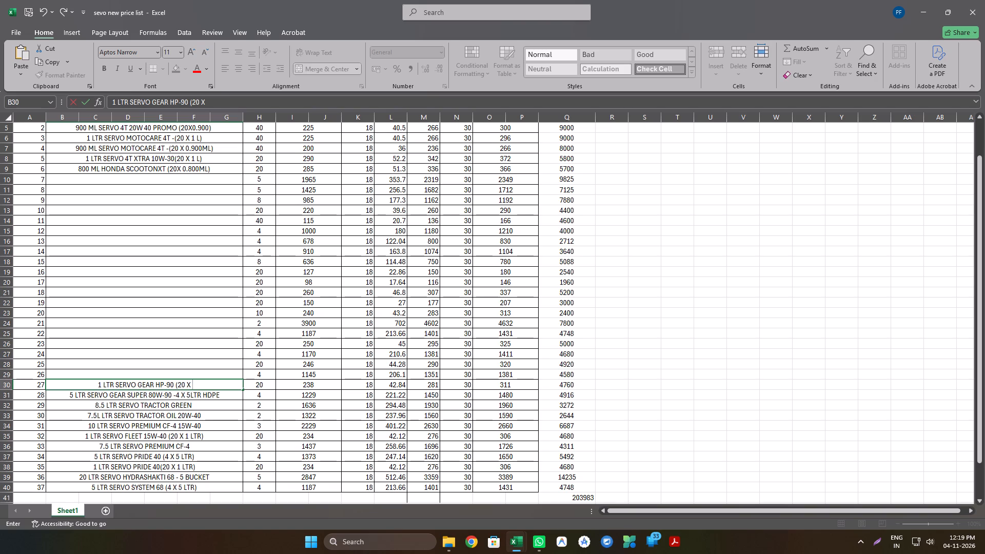
type("1 L)")
key("Return")
key("Up")
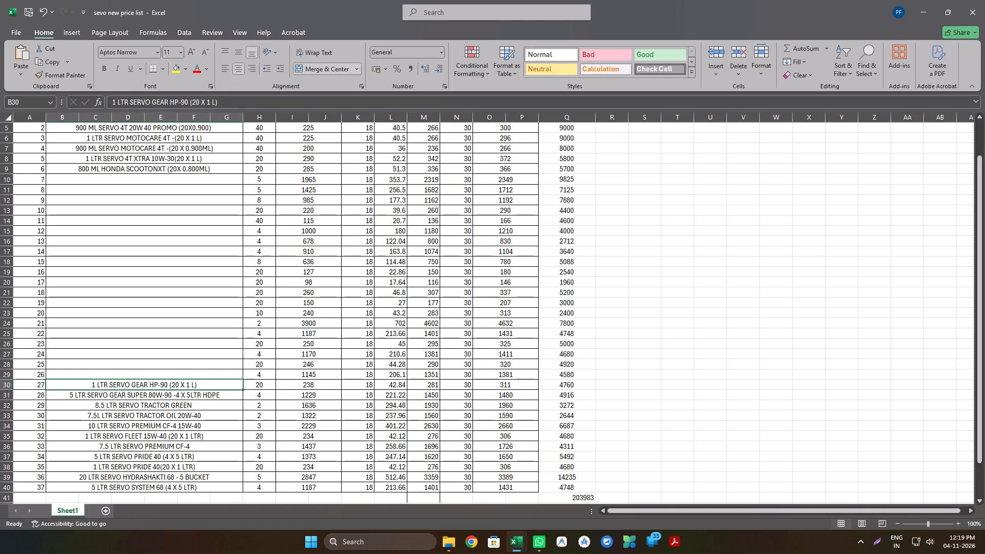
Start the product name in cell B29 for serial number 26 with 5 LTR.
key("Up")
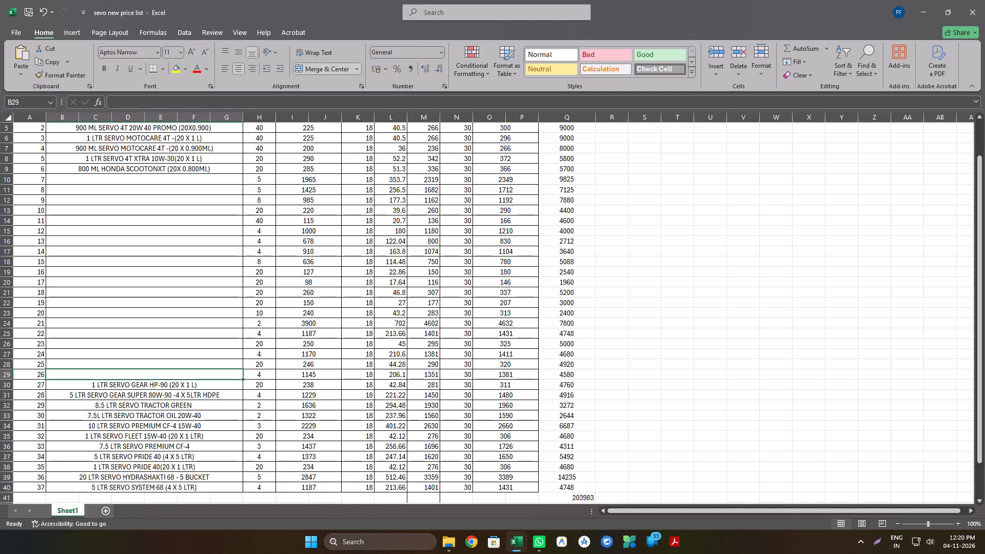
type("5 LTR")
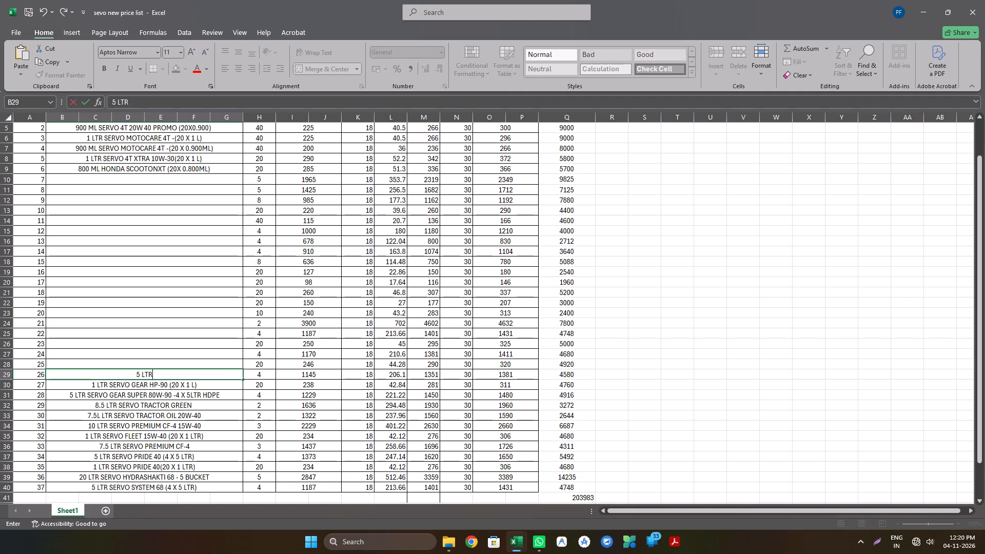